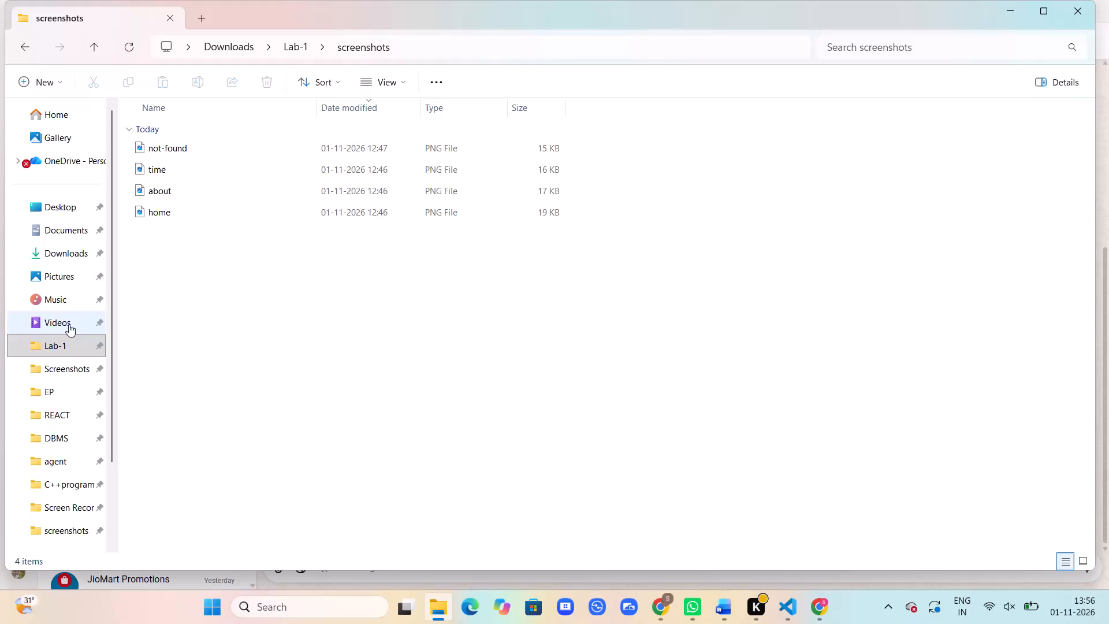
Open the BDF_Lab_01_Node_js_and_Express_server Word document from the Downloads folder.
left_click(59, 341)
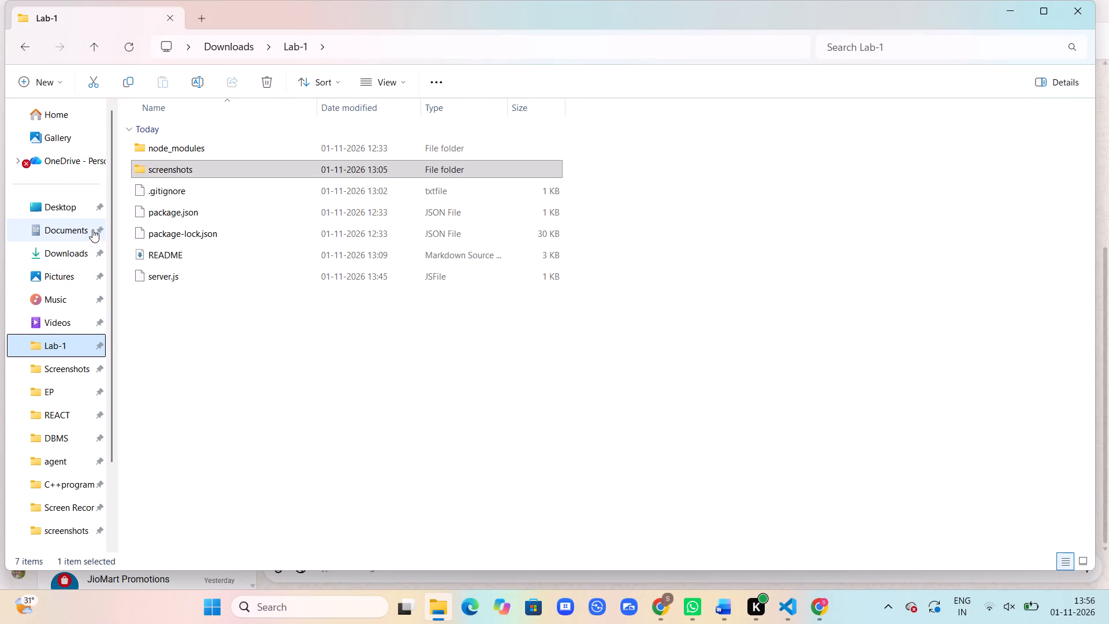
left_click(51, 248)
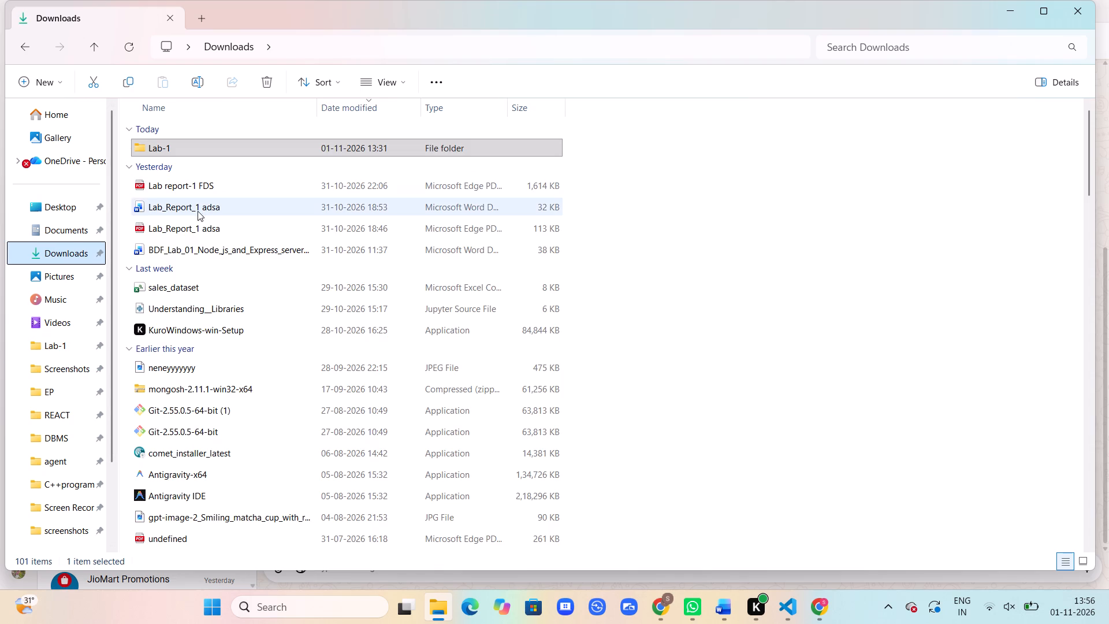
double_click(180, 250)
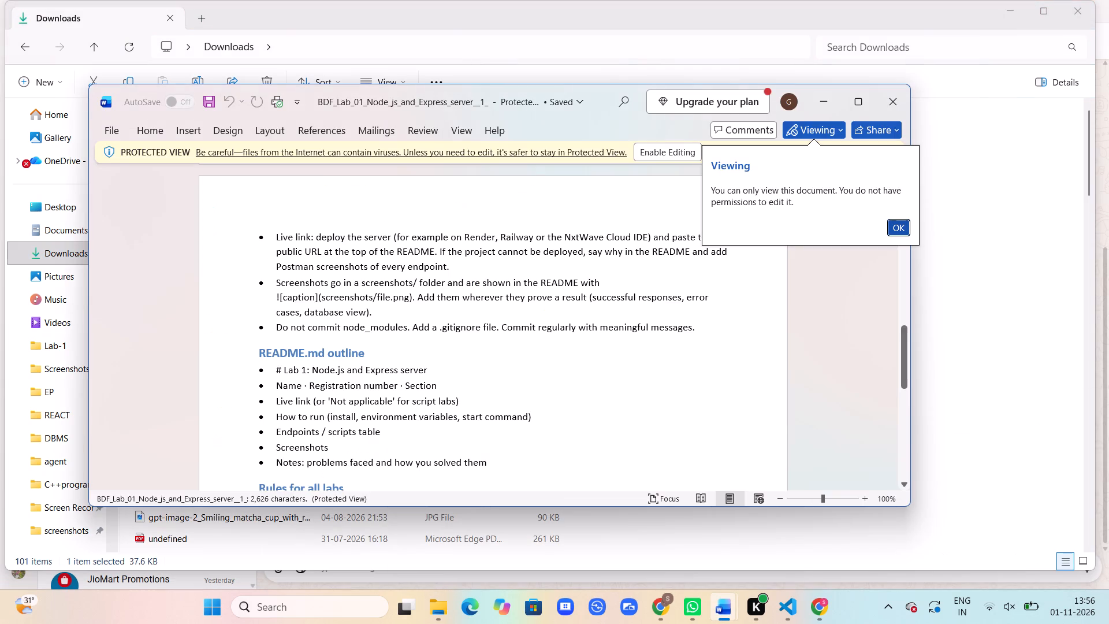
Read the Lab 1 handout from its title through the objective, tasks, expected output, viva questions and what to produce.
scroll(417, 268, "up", 1)
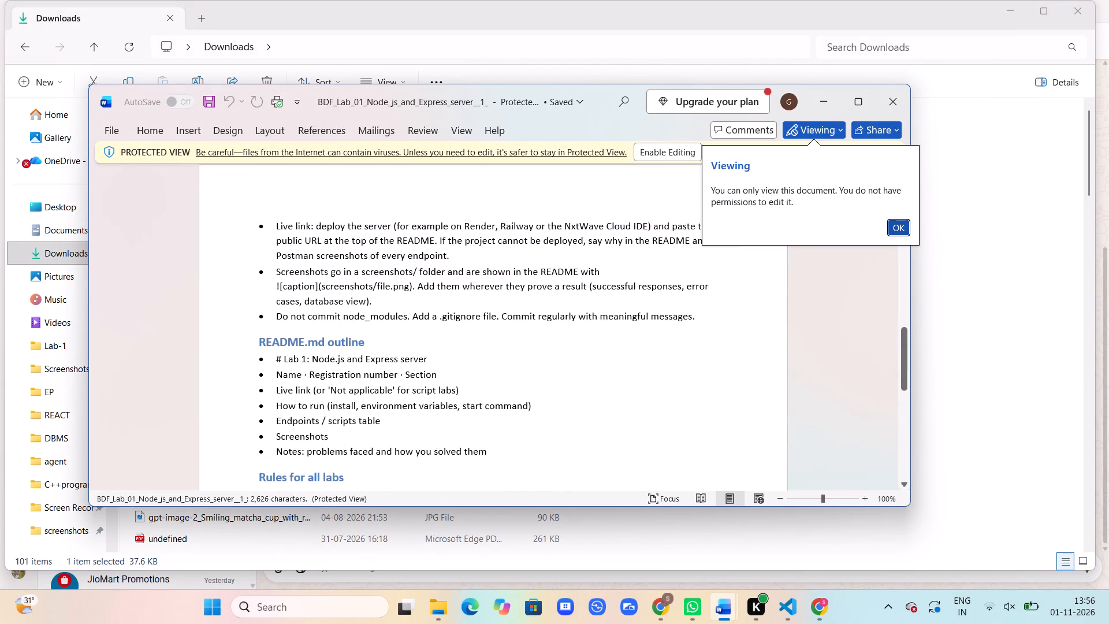
scroll(417, 268, "up", 3)
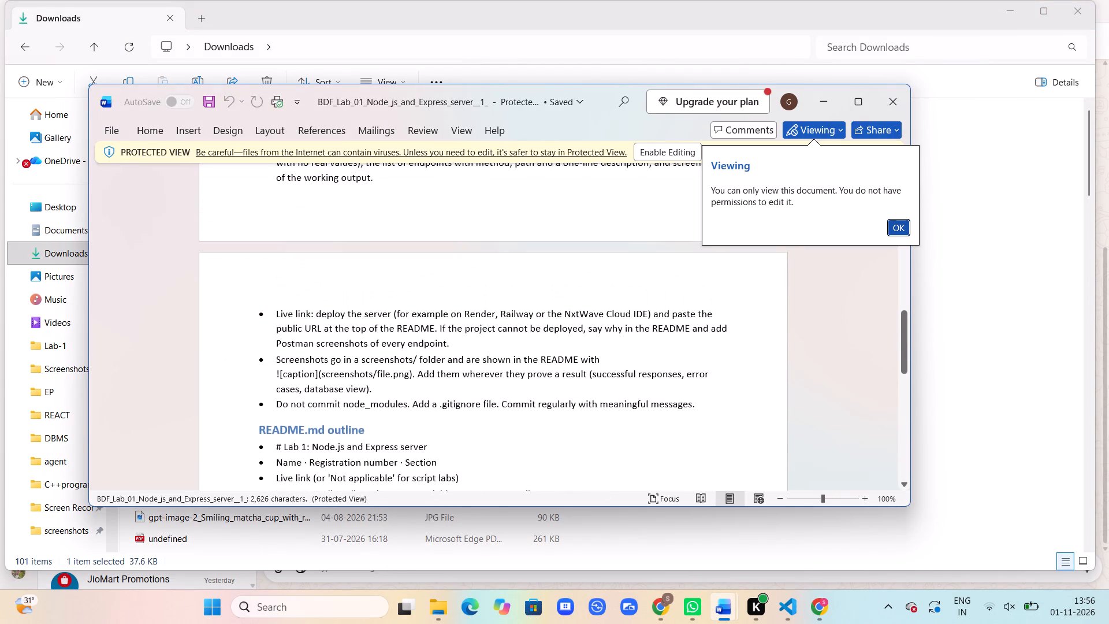
scroll(417, 268, "up", 3)
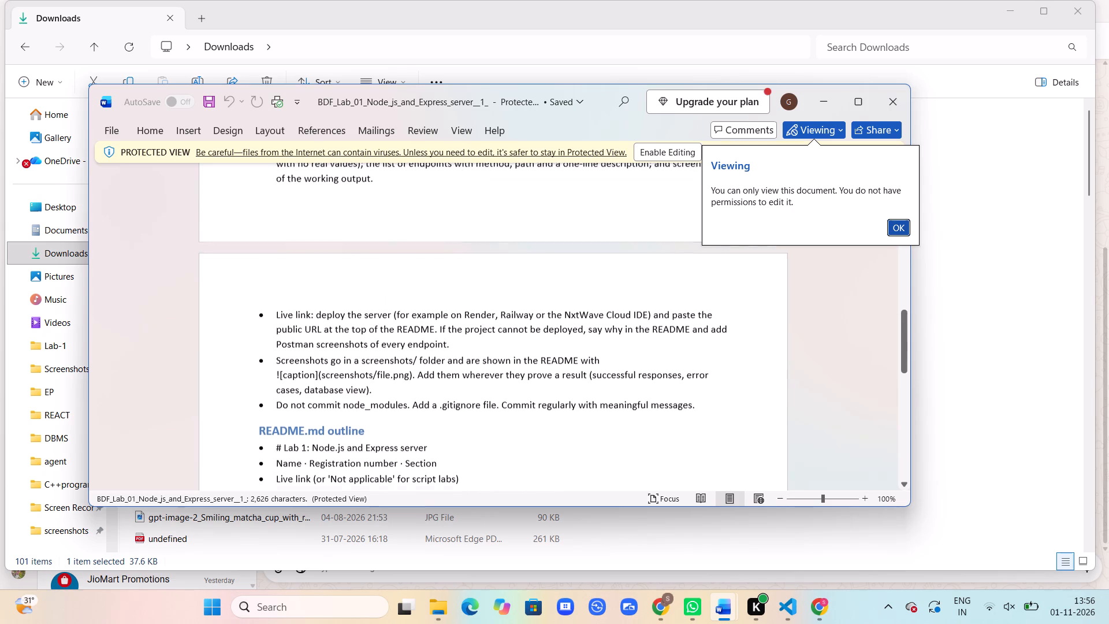
scroll(417, 268, "up", 7)
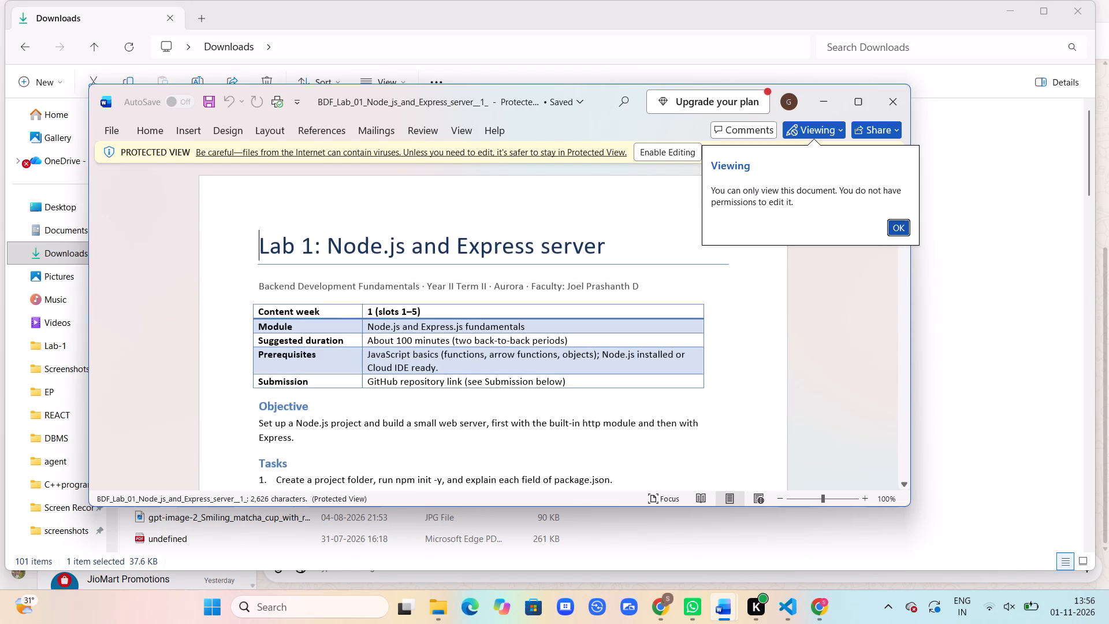
scroll(417, 268, "down", 2)
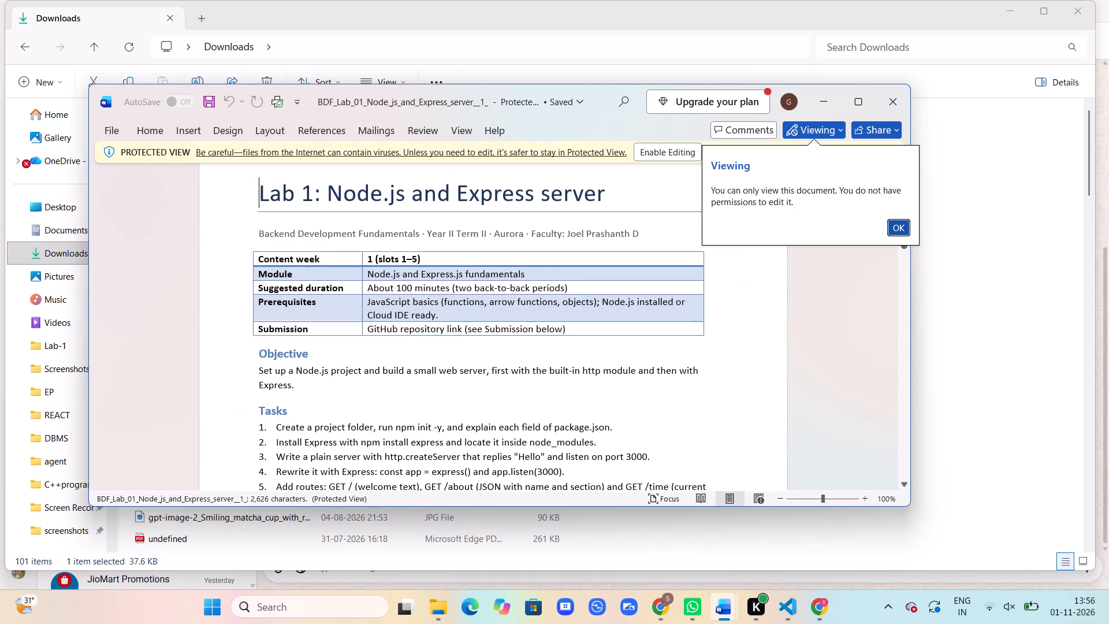
scroll(417, 268, "down", 2)
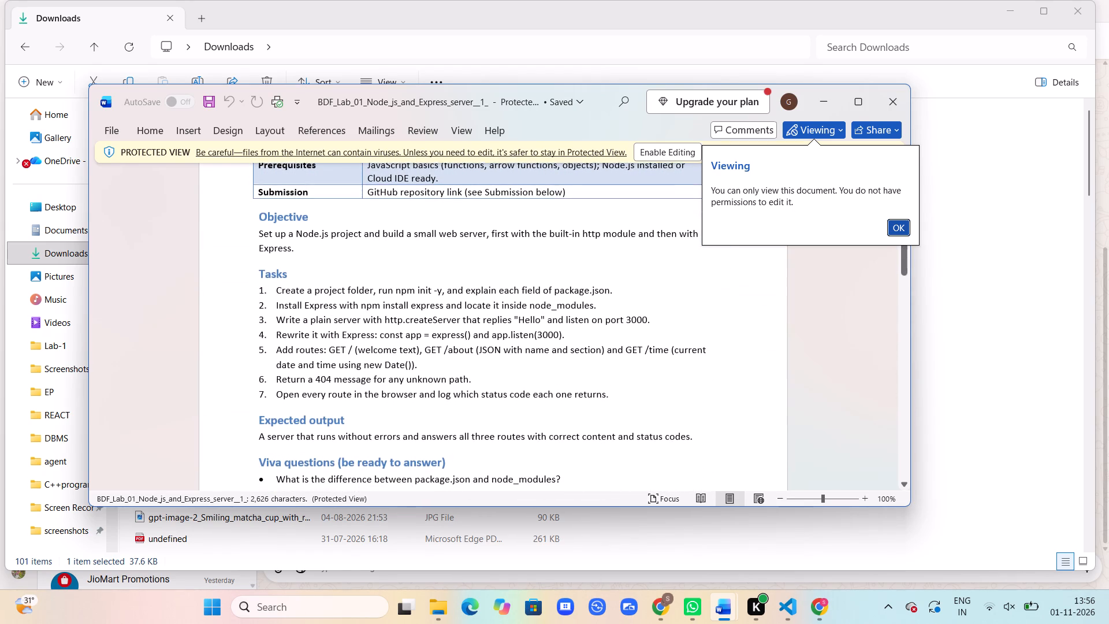
scroll(417, 268, "down", 1)
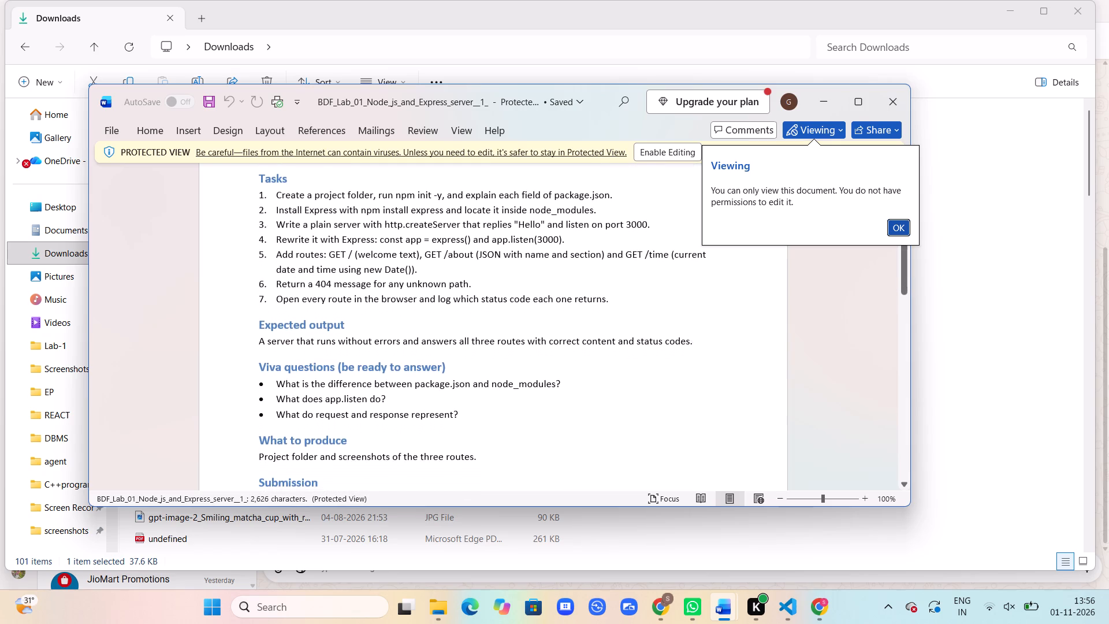
scroll(417, 268, "down", 2)
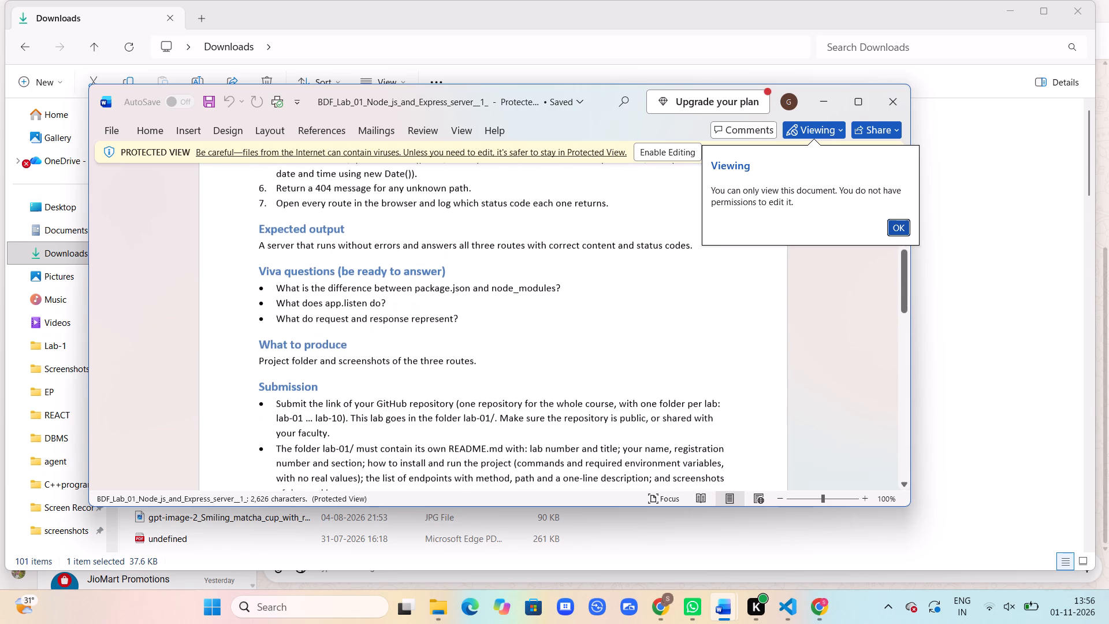
scroll(417, 268, "down", 1)
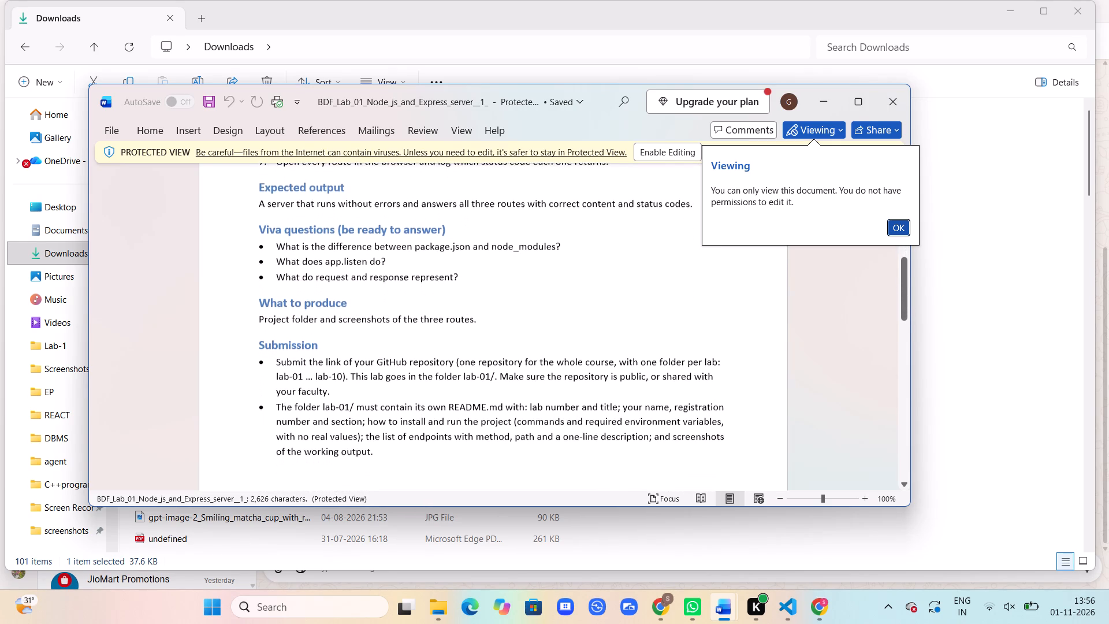
scroll(417, 268, "down", 1)
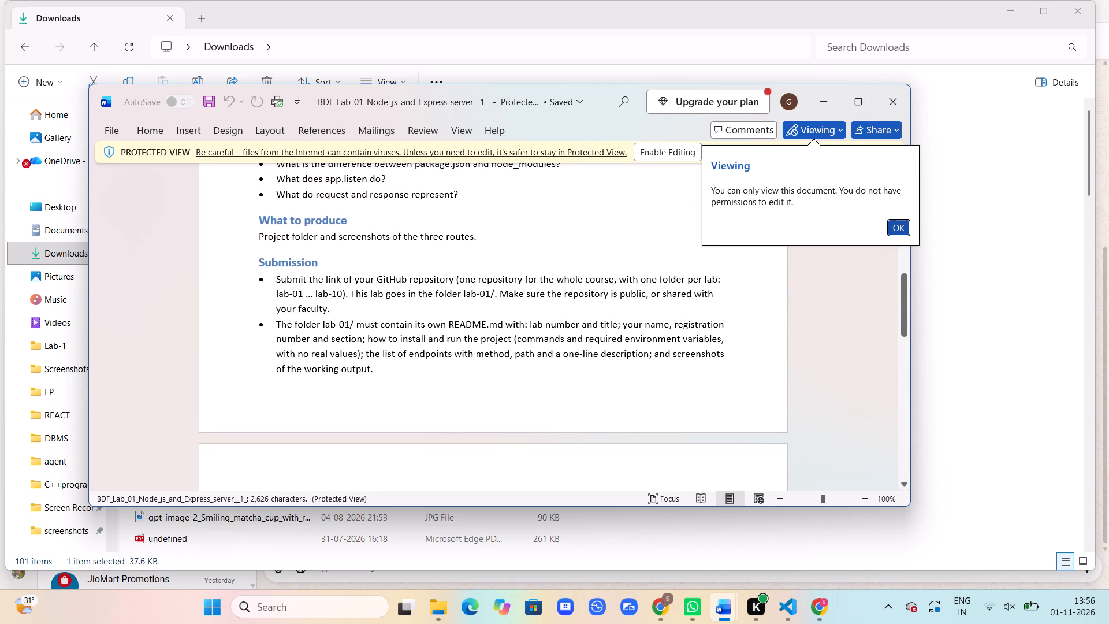
Review the handout's Submission requirements, README.md outline and rules for all labs, including the live link and screenshots instructions.
left_click(417, 268)
scroll(417, 268, "down", 1)
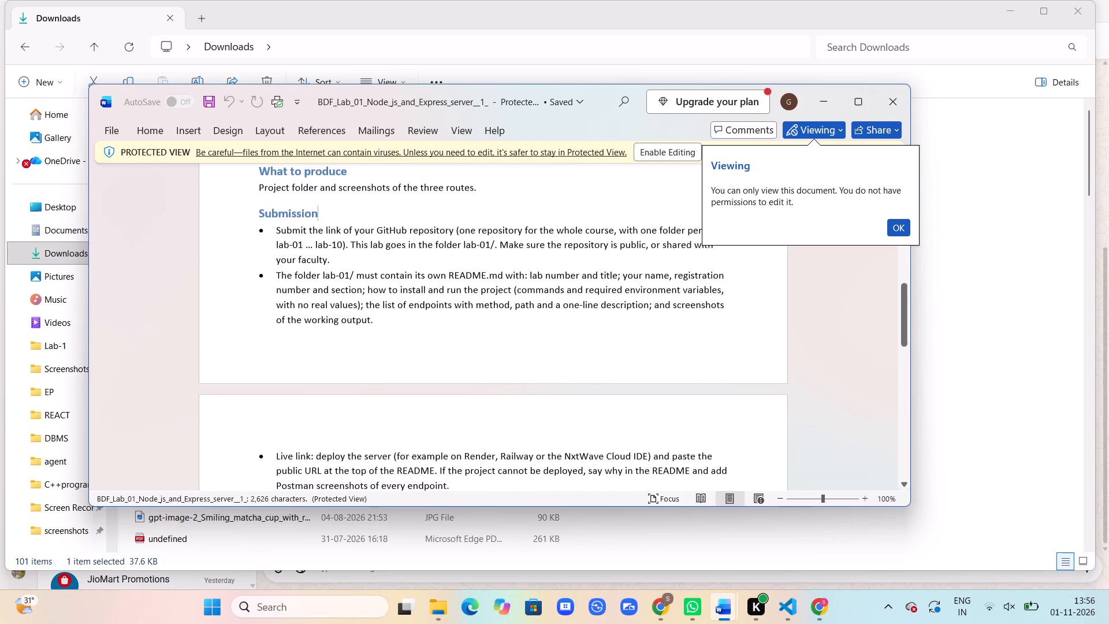
scroll(417, 268, "down", 1)
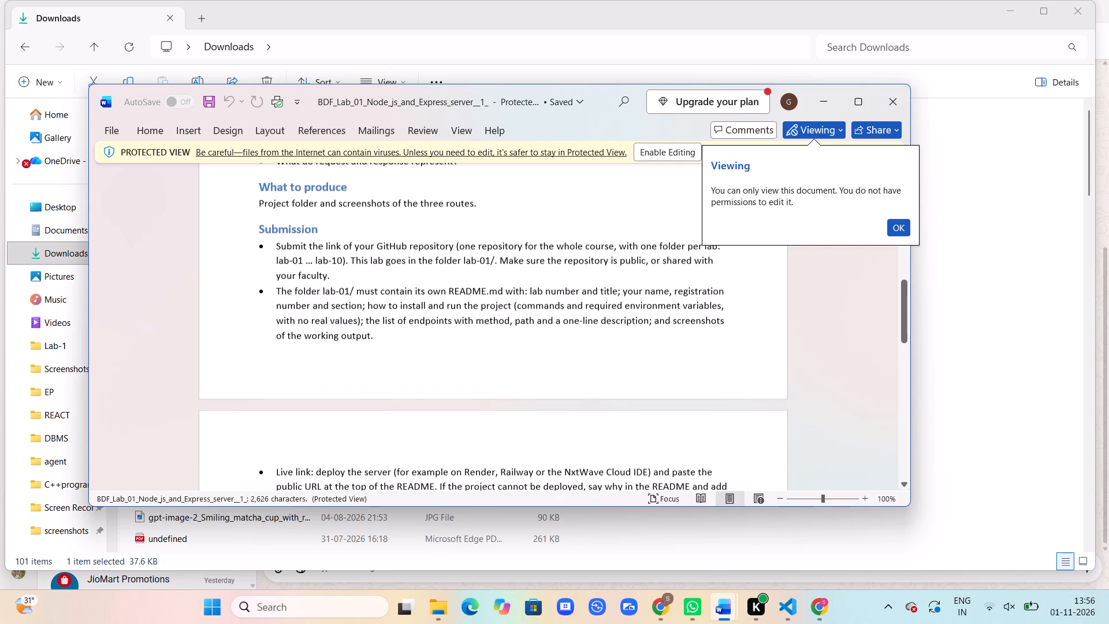
scroll(417, 268, "down", 2)
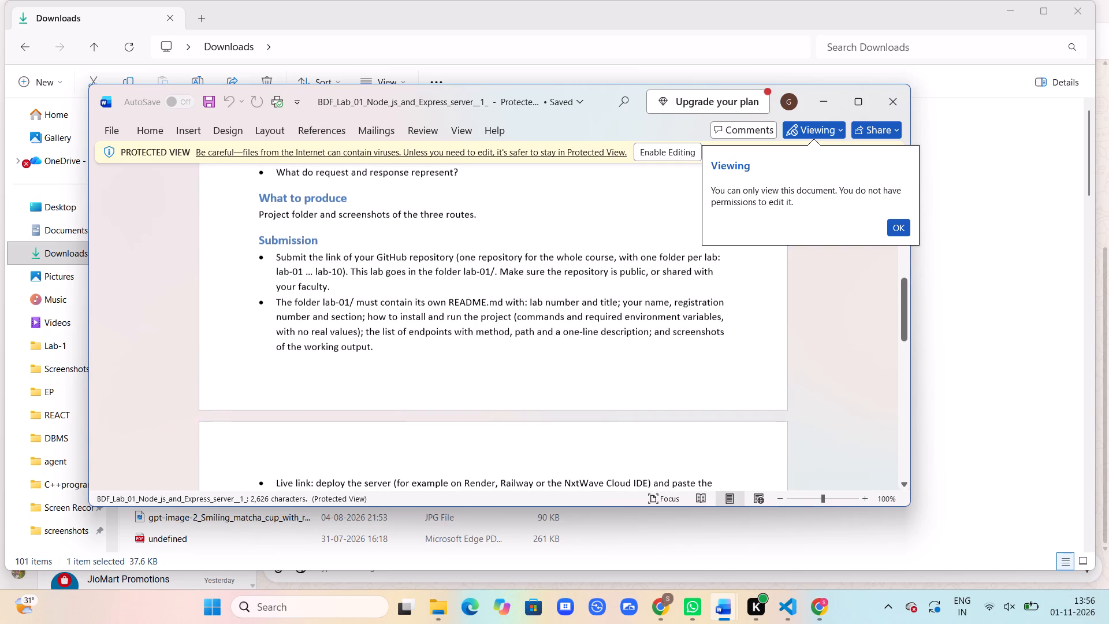
scroll(417, 268, "down", 1)
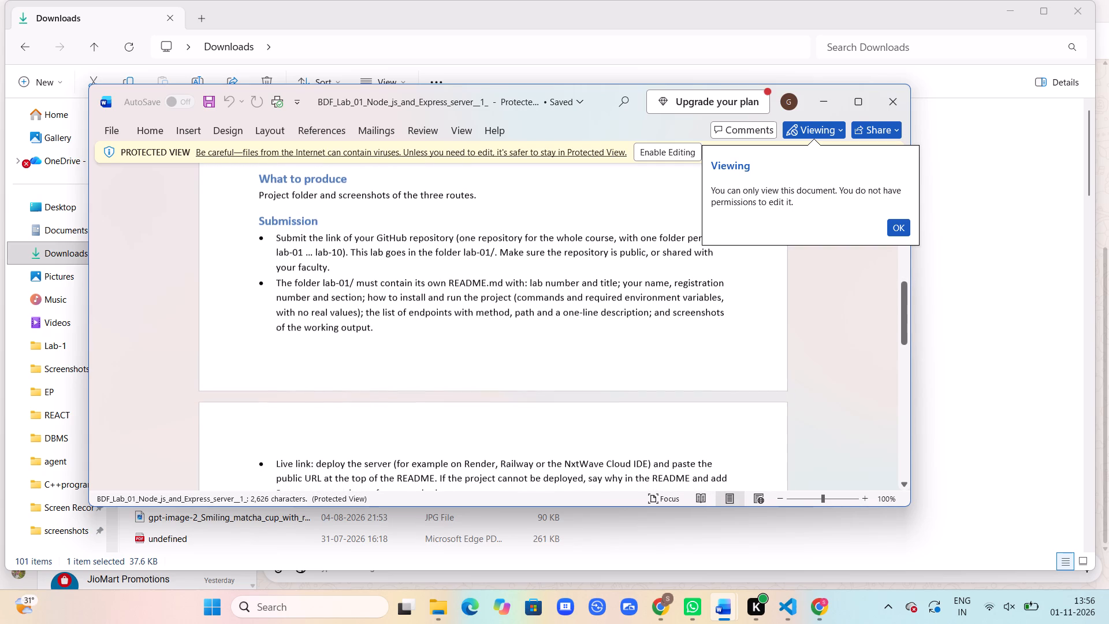
scroll(417, 268, "down", 1)
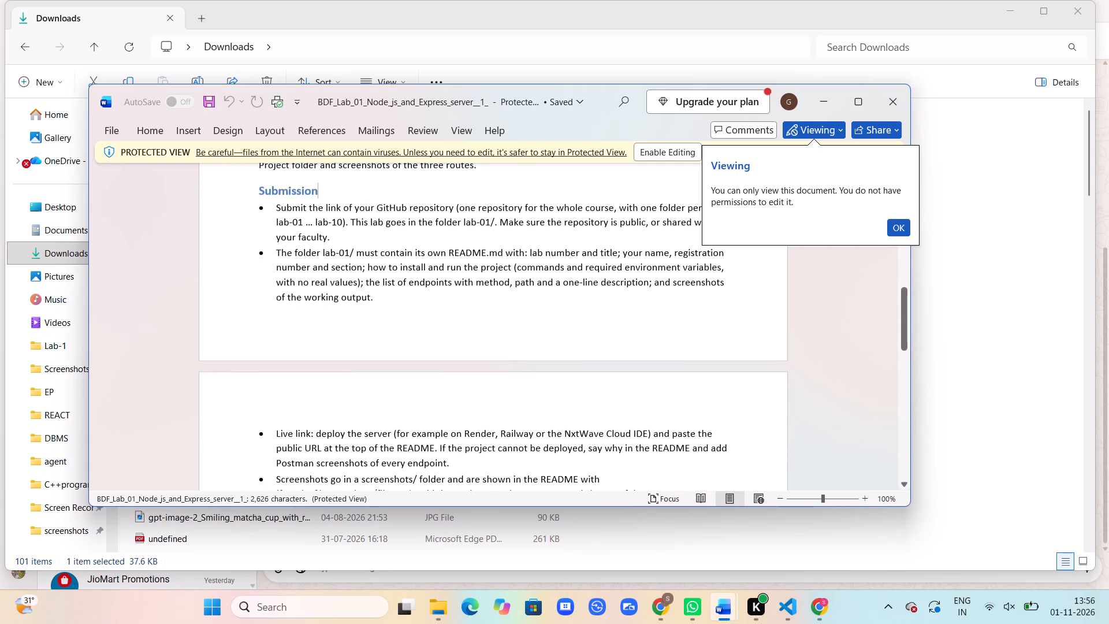
scroll(417, 268, "down", 1)
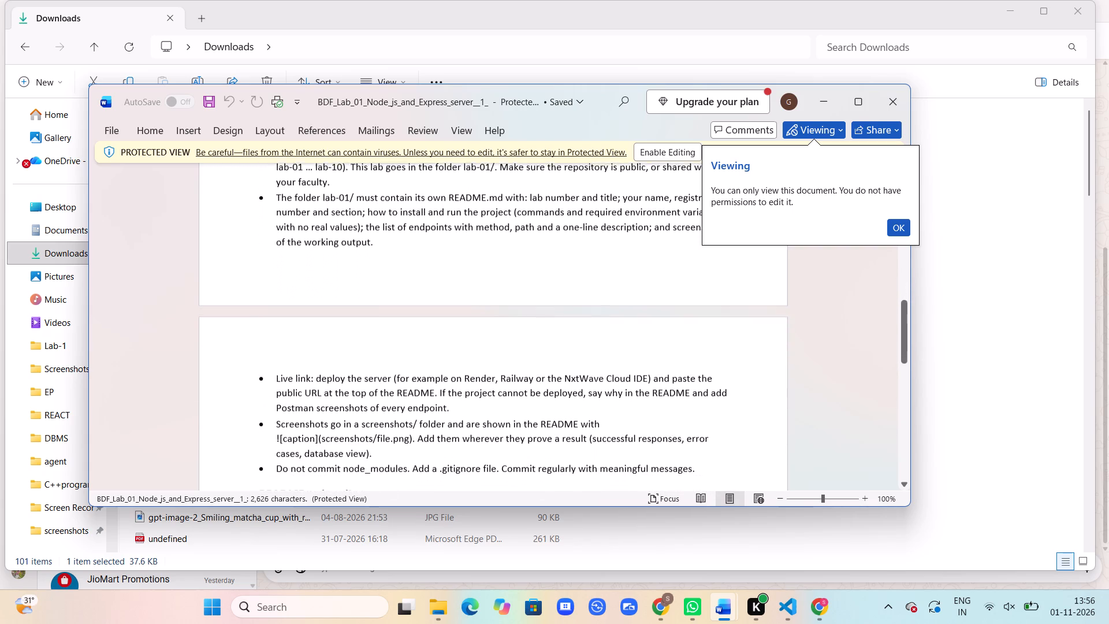
scroll(417, 268, "down", 4)
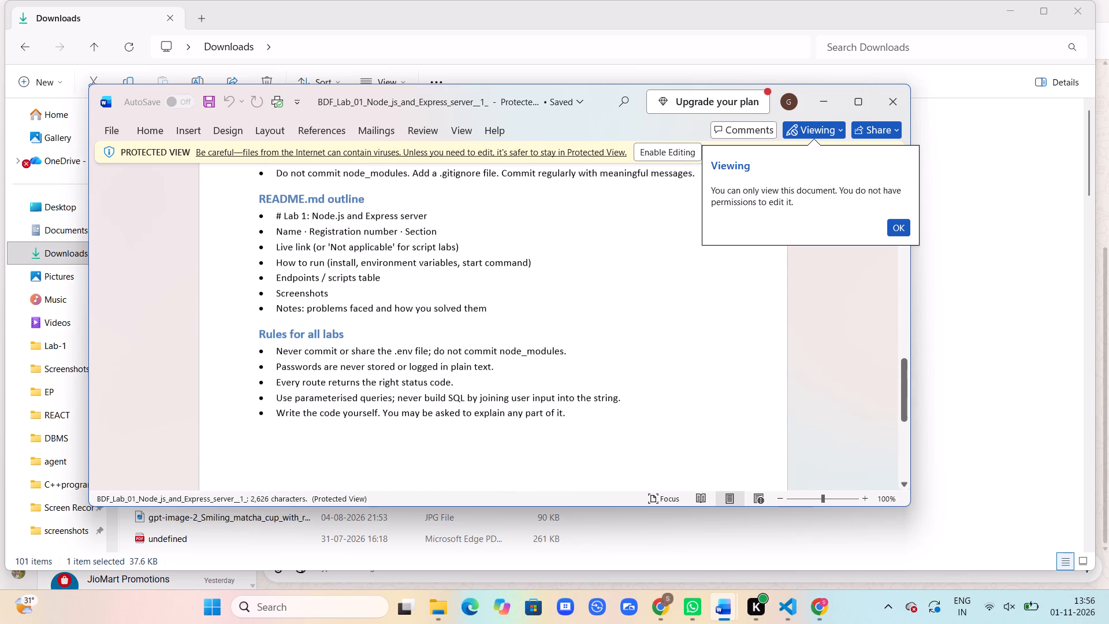
scroll(417, 268, "down", 1)
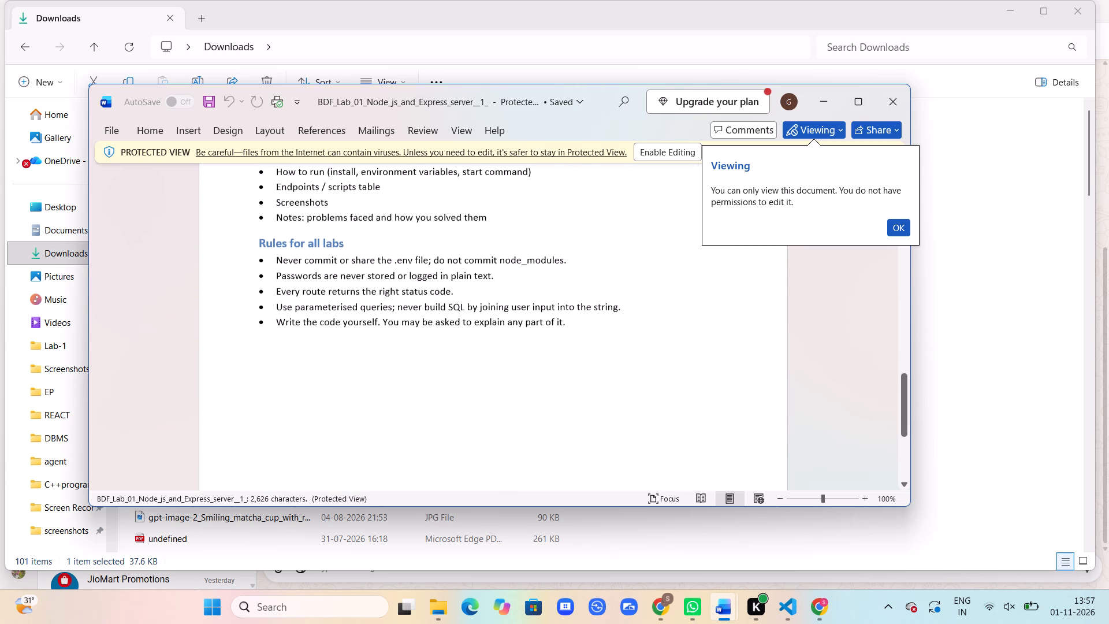
scroll(417, 268, "down", 1)
scroll(417, 268, "up", 1)
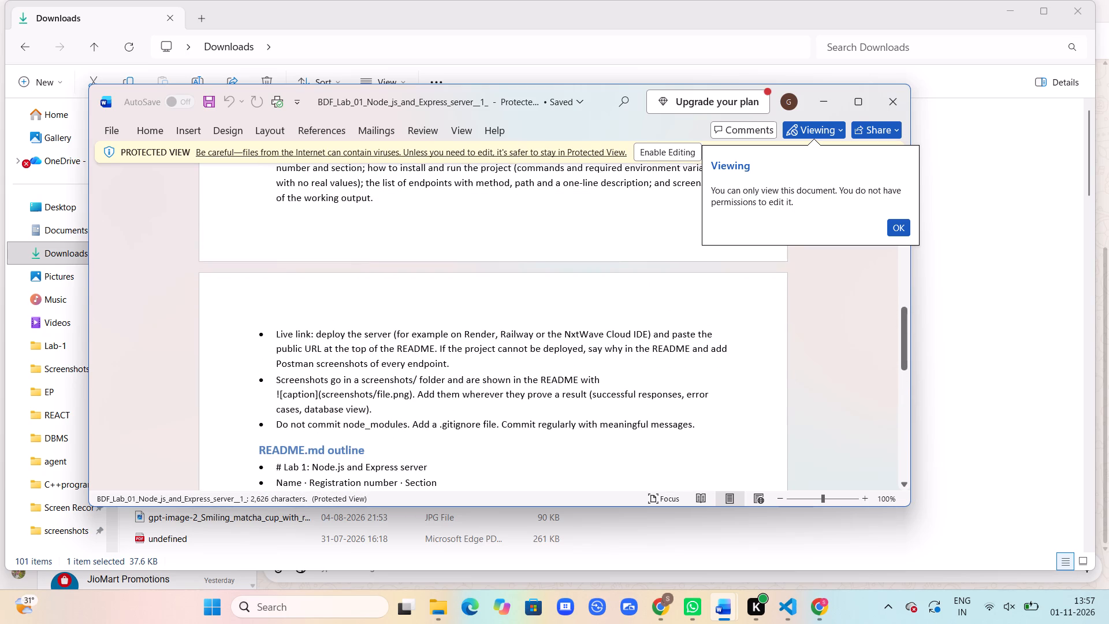
scroll(417, 268, "up", 1)
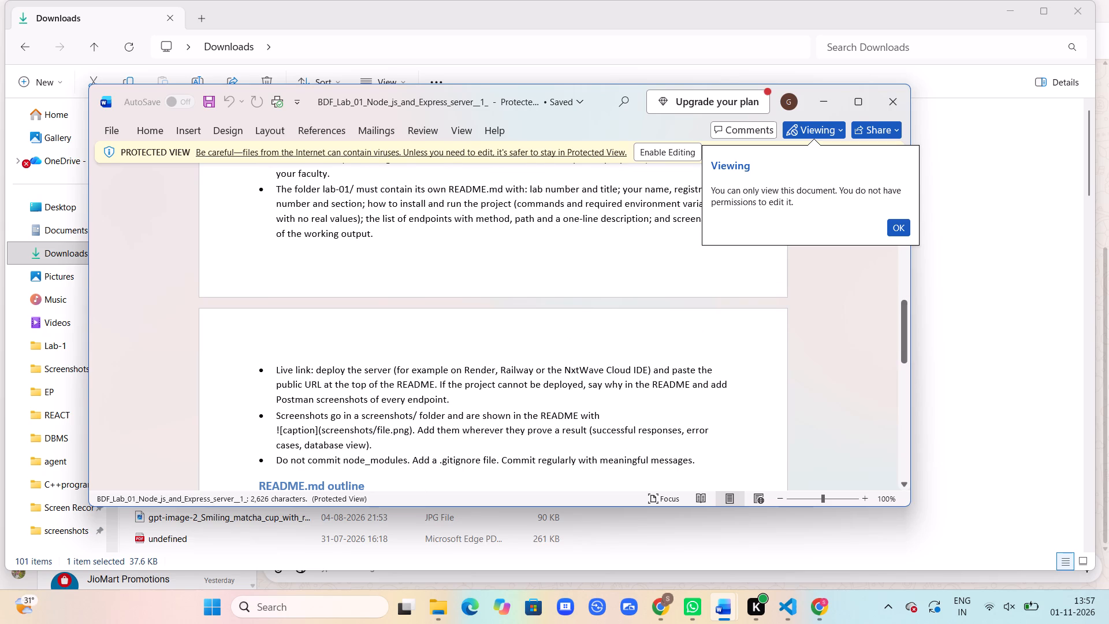
scroll(400, 289, "right", 2)
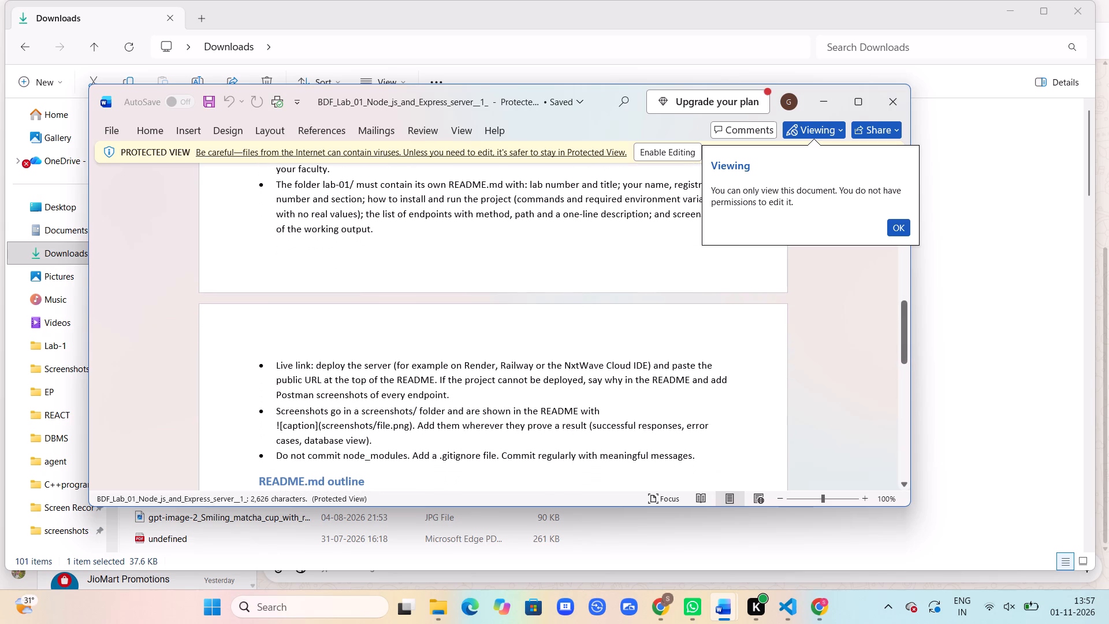
Minimize the BDF Lab 01 handout and bring the open Assignment_format lab report document to the front.
left_click(828, 102)
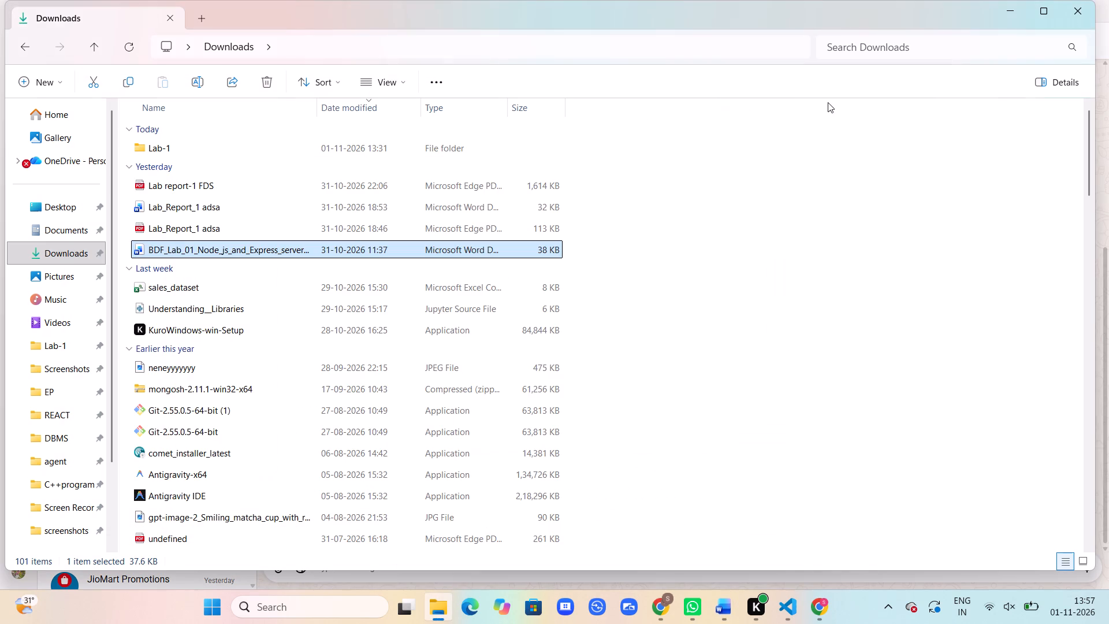
left_click(720, 611)
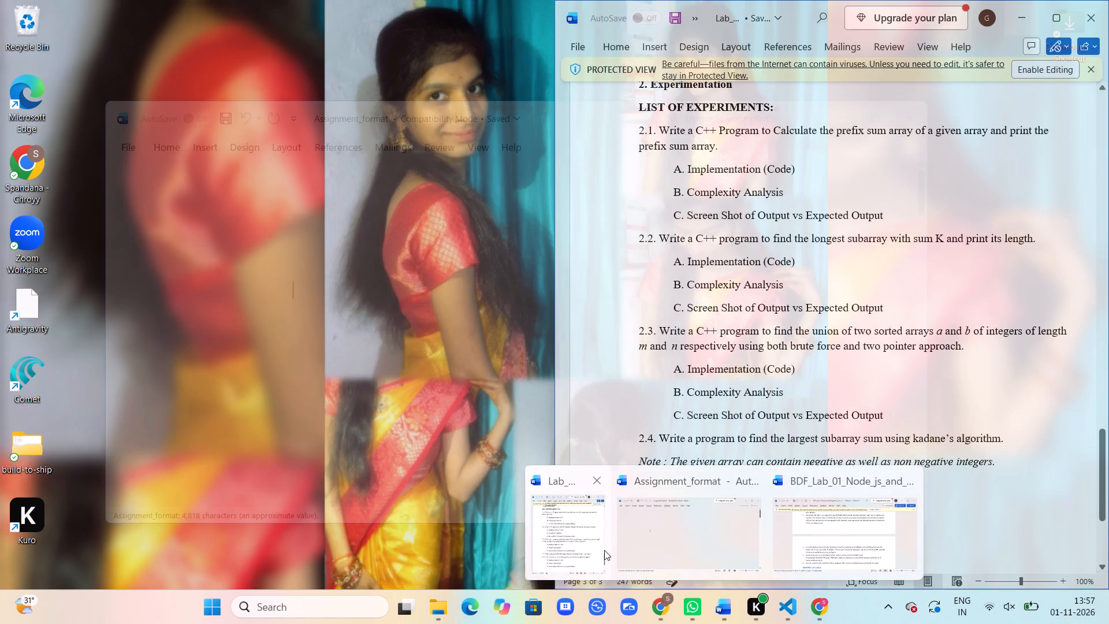
left_click(710, 549)
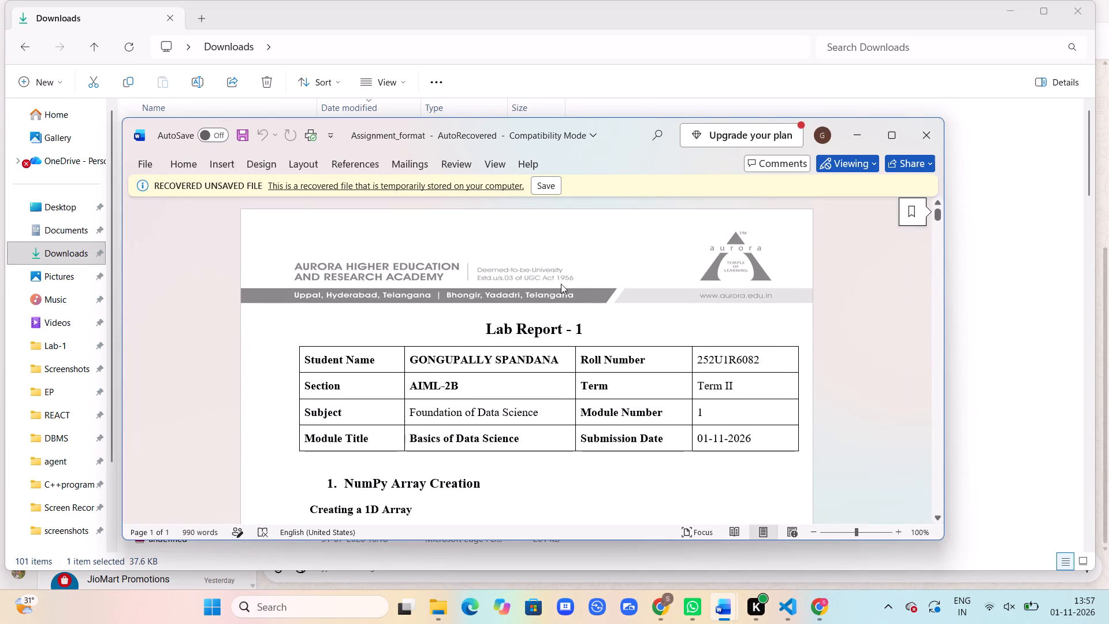
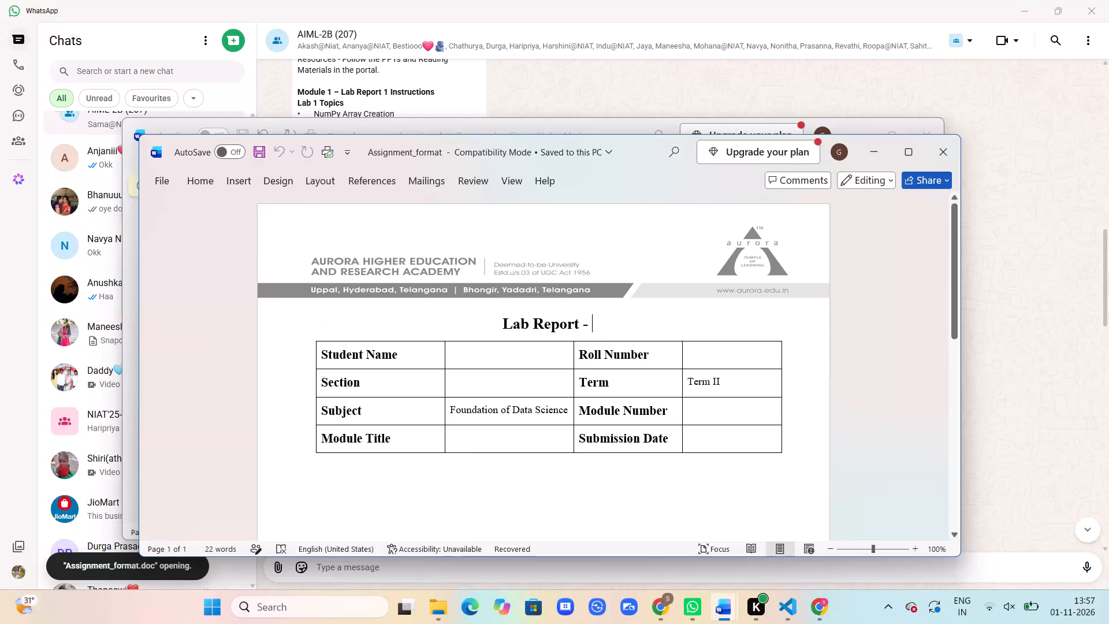
Complete the report title with the number 1 so that it reads "Lab Report - 1".
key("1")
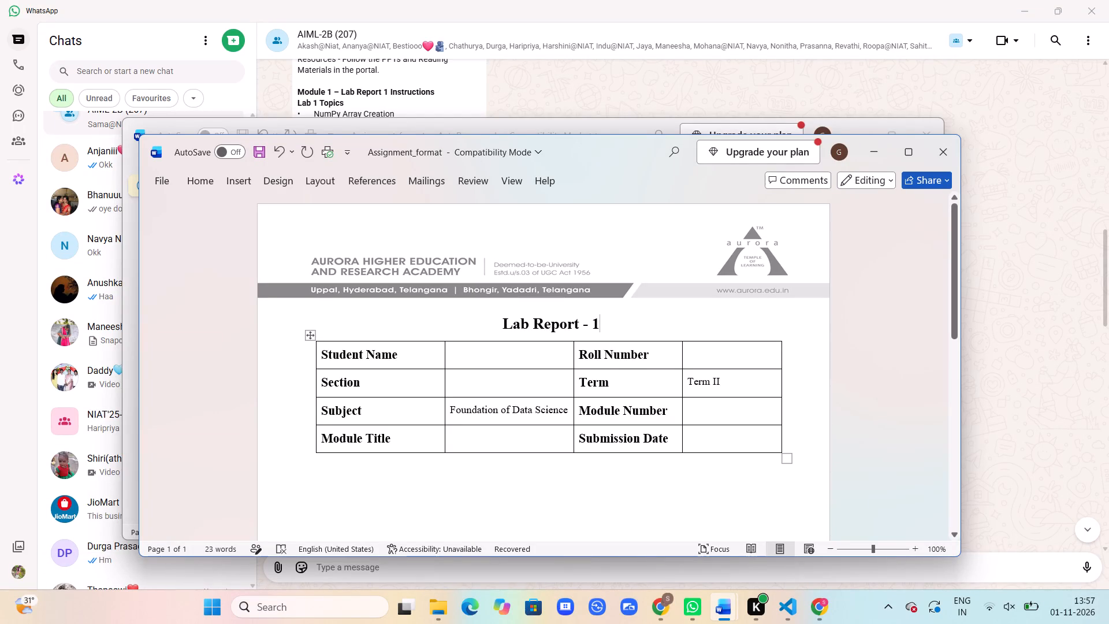
Resize the student details table below the report title, making it slightly wider.
left_click_drag(783, 459, 776, 439)
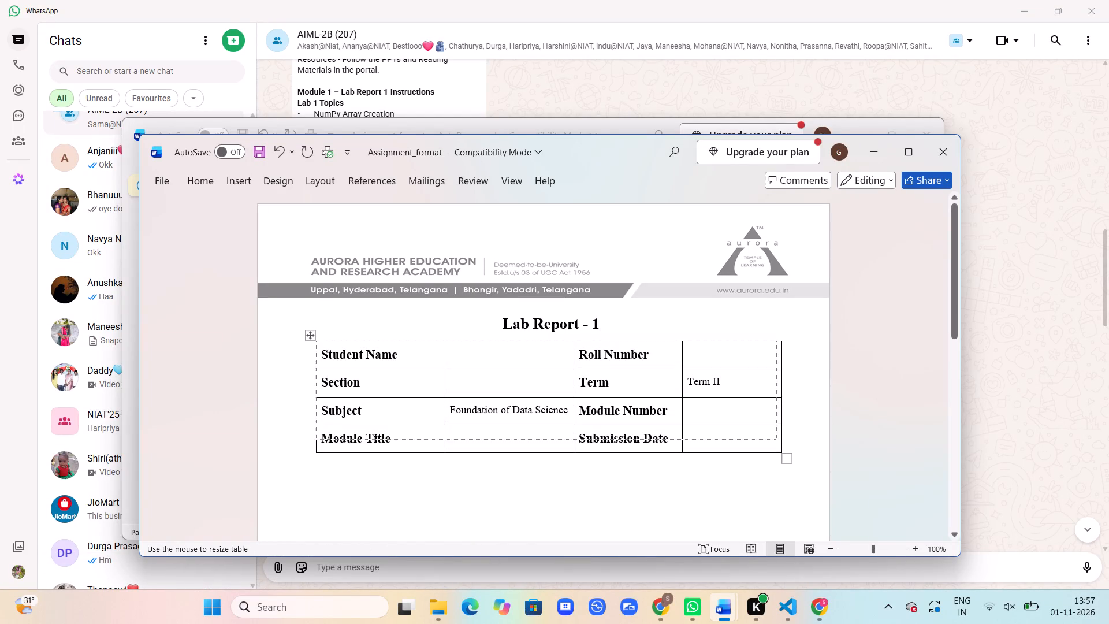
left_click_drag(776, 439, 786, 432)
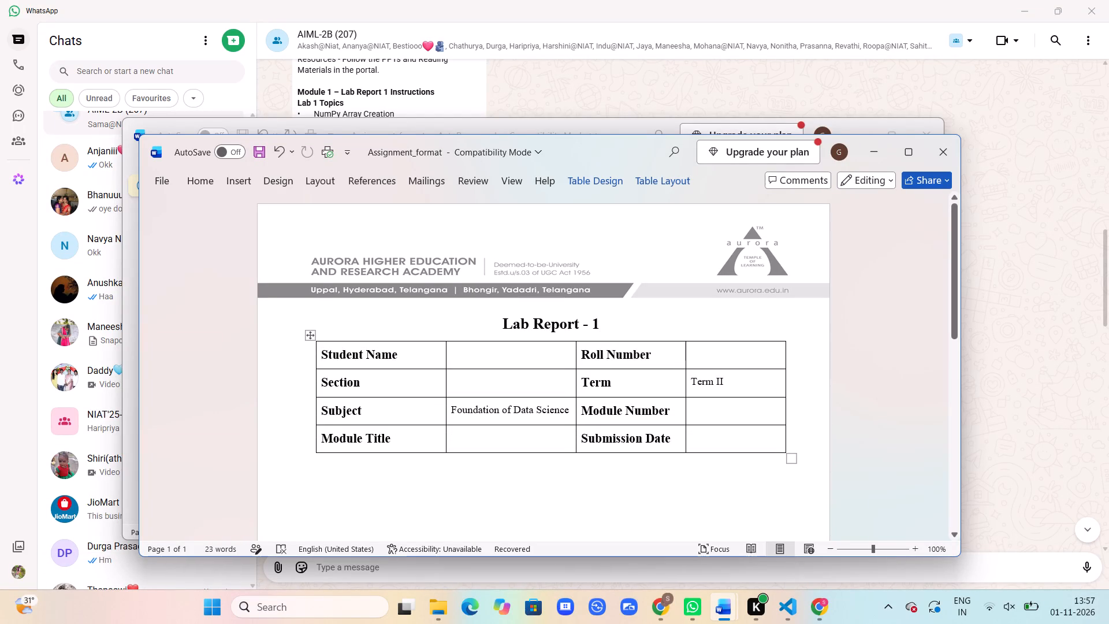
Select the report title together with the whole student details table and open the font size choices for that text.
left_click_drag(751, 482, 347, 364)
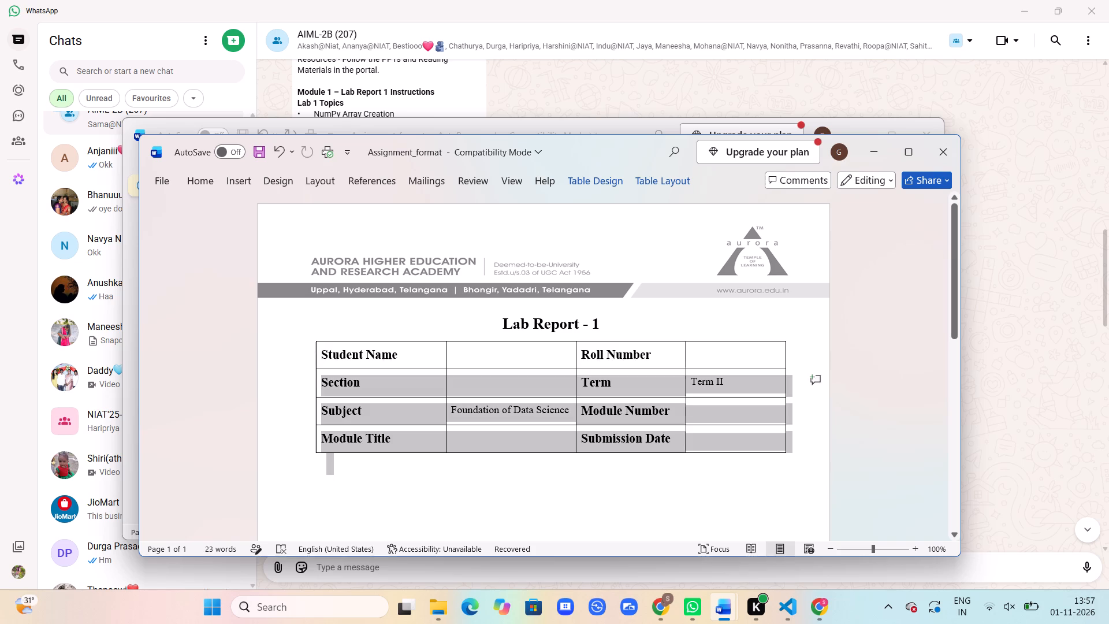
left_click_drag(347, 364, 330, 318)
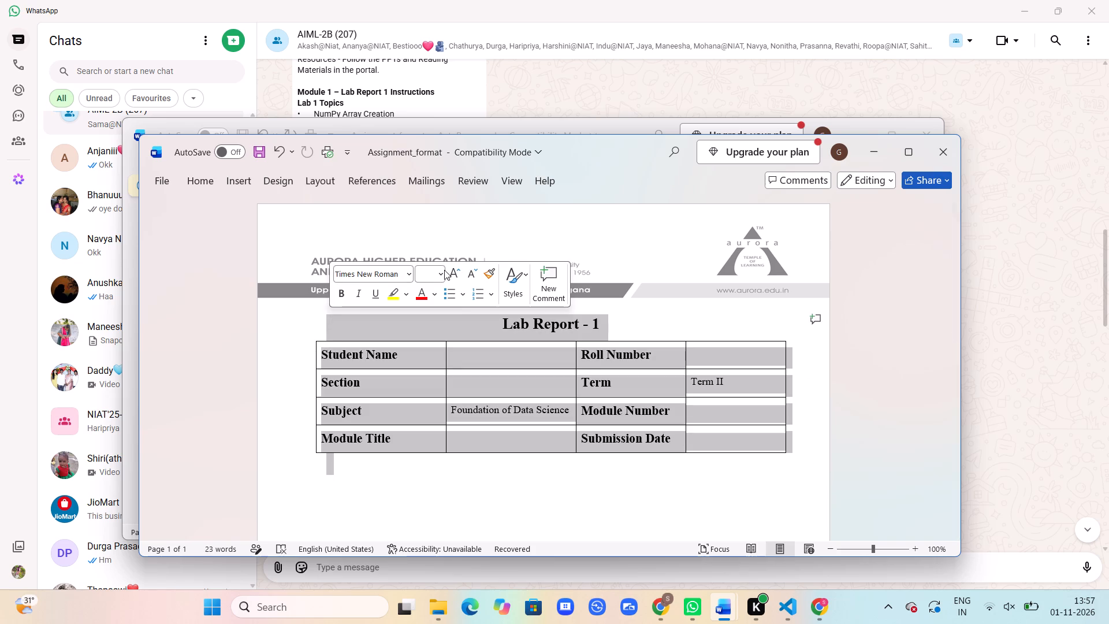
left_click(440, 271)
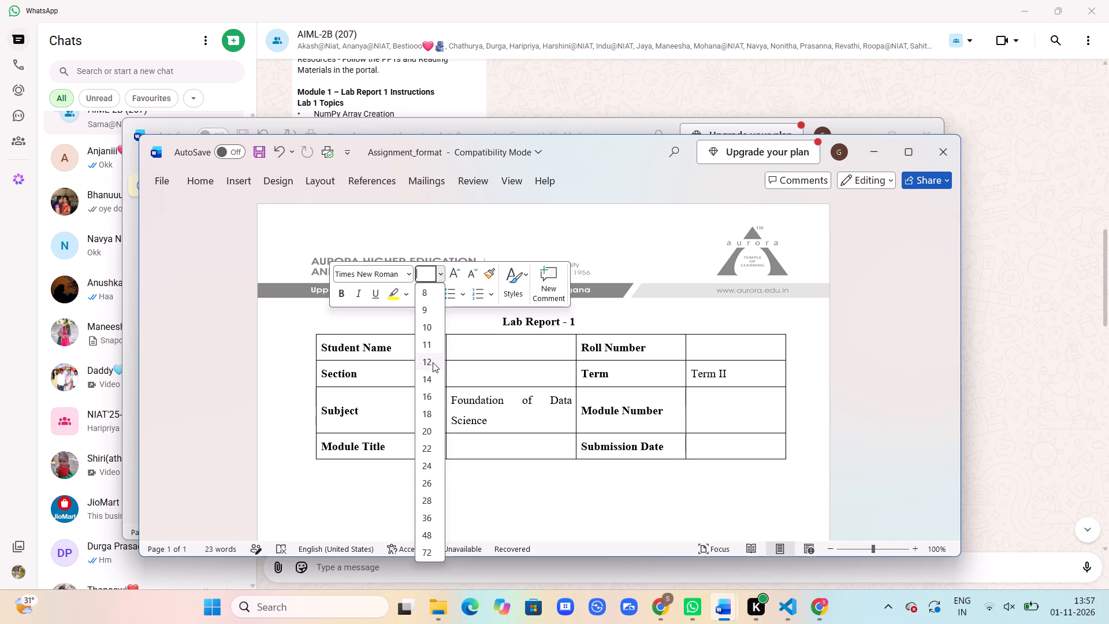
Set the selected text in the Assignment_format document to font size 12.
left_click(433, 362)
left_click(508, 484)
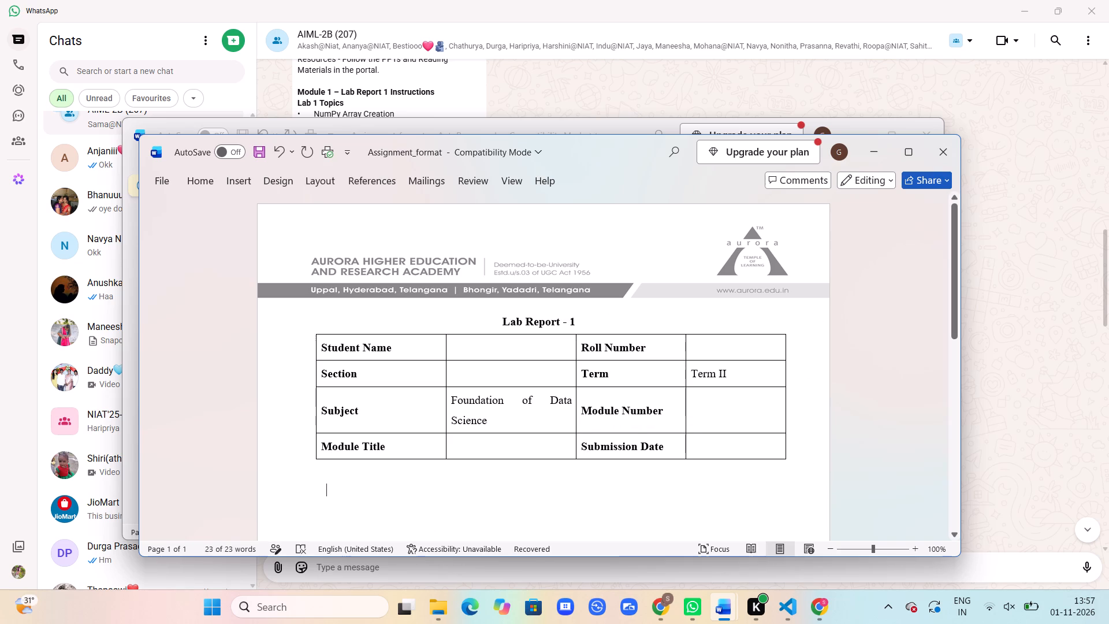
Clear the text "Foundation of Data Science" from the Subject cell of the lab report table.
left_click_drag(503, 417, 451, 403)
key("BackSpace")
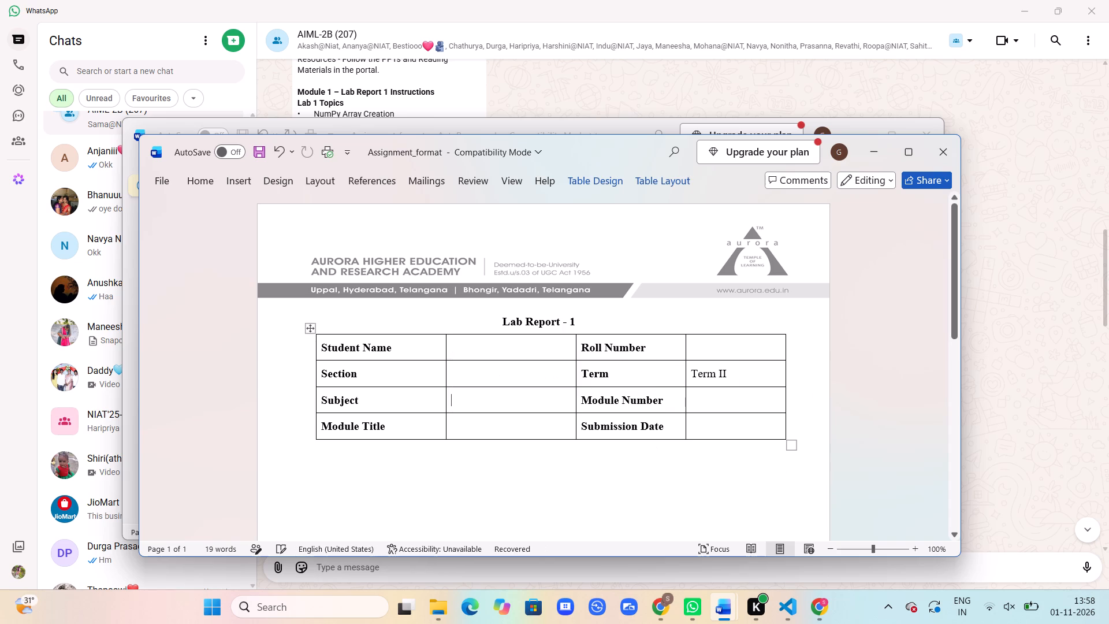
Enter the student's full name in capitals in the Student Name cell.
left_click(494, 351)
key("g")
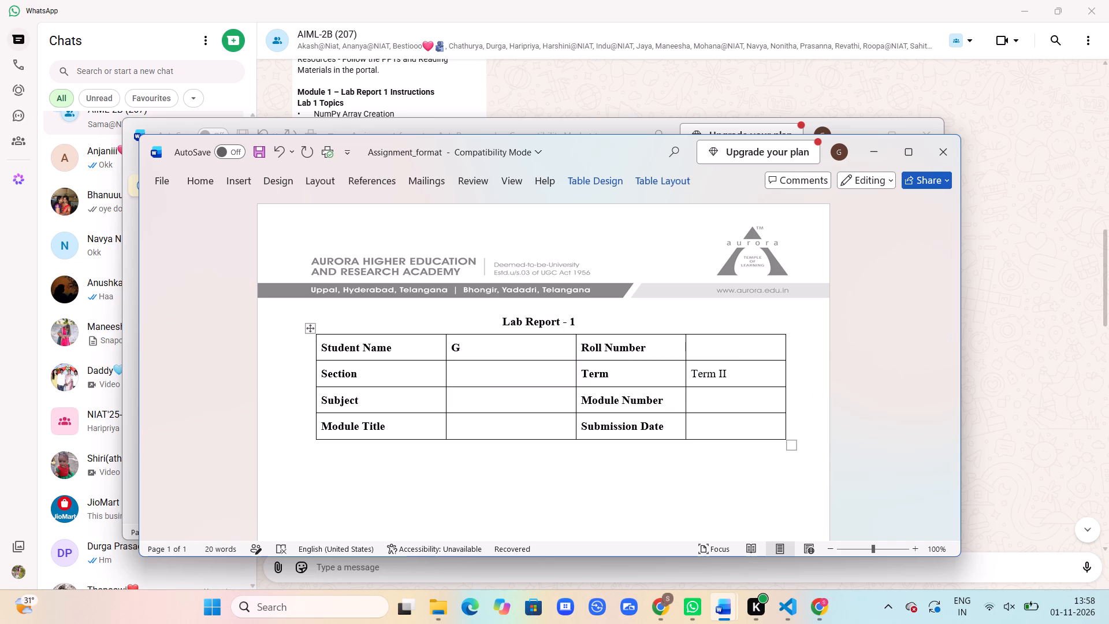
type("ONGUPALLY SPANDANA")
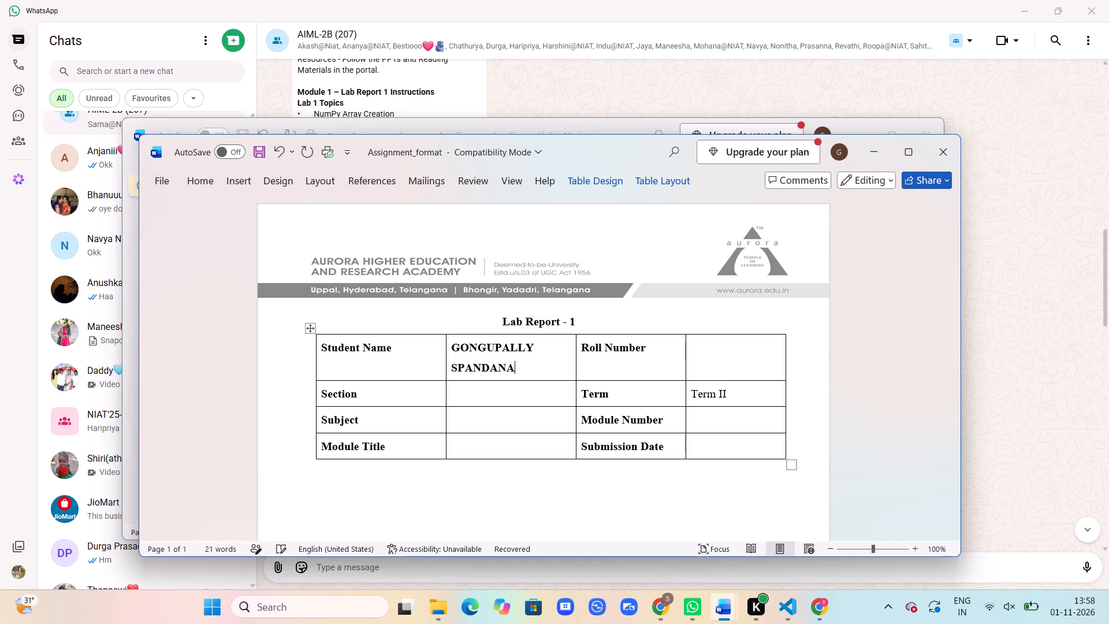
left_click_drag(533, 365, 464, 343)
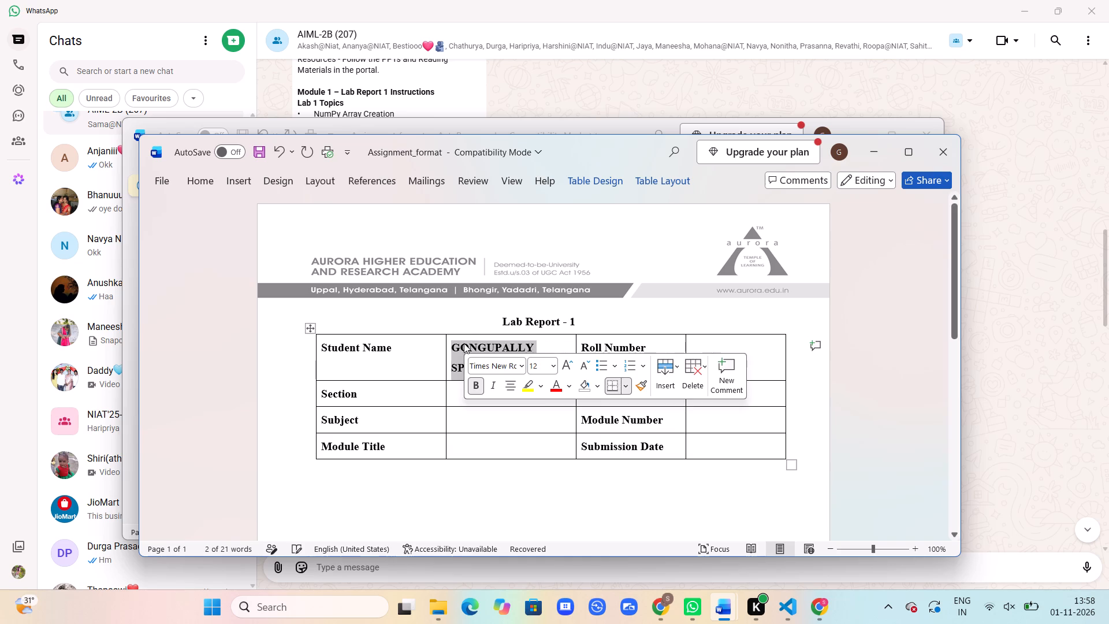
left_click(559, 343)
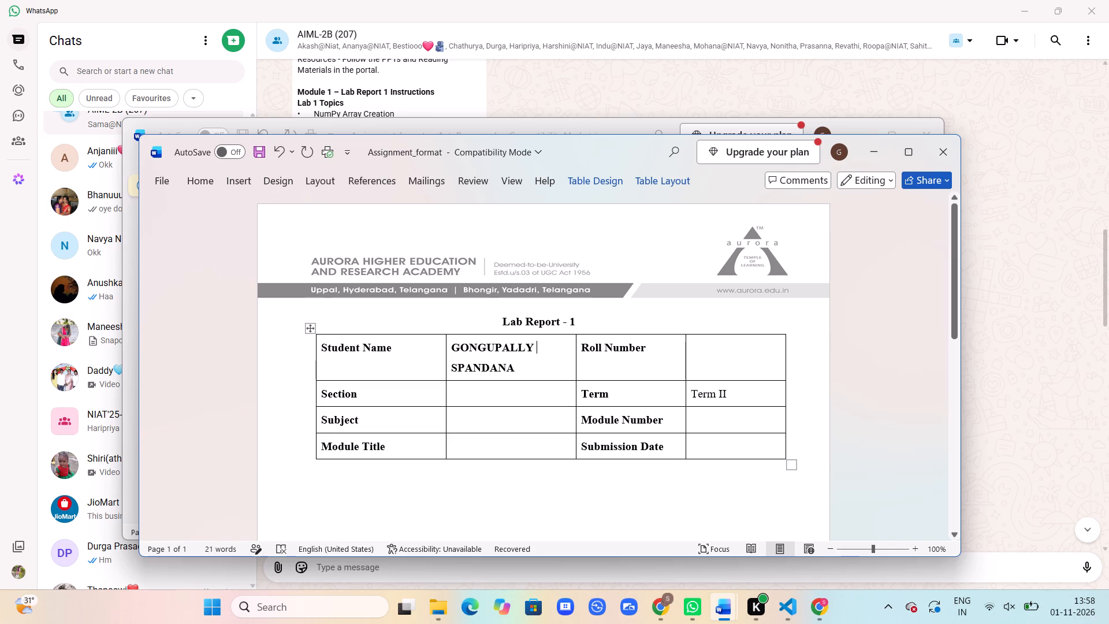
Widen the table slightly and narrow its first column so the student name fits on one line.
left_click_drag(790, 466, 779, 445)
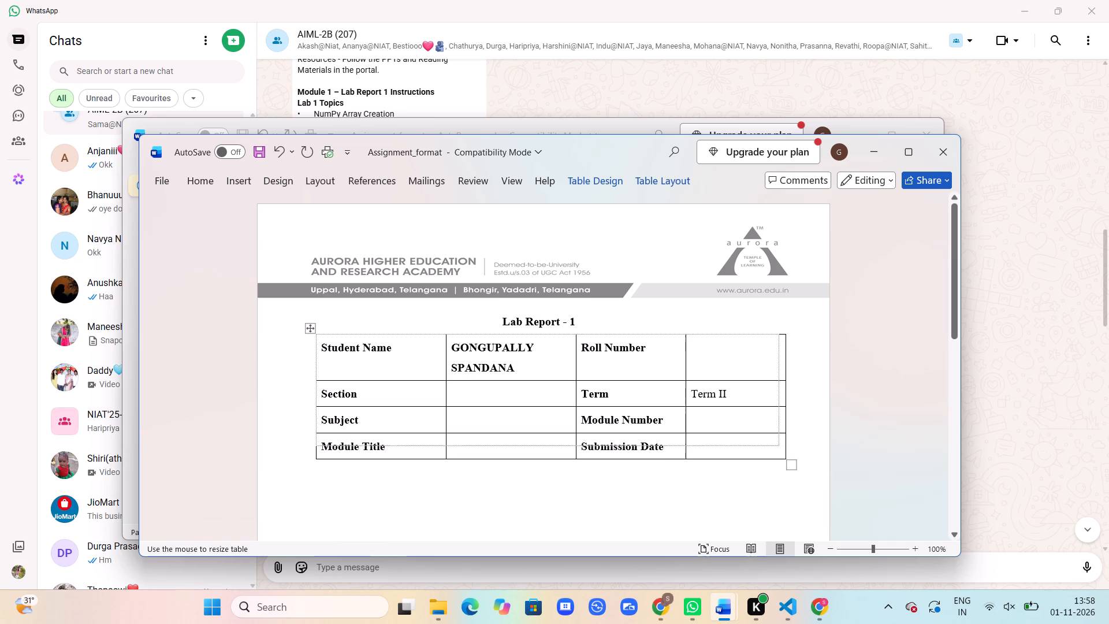
left_click_drag(779, 445, 797, 437)
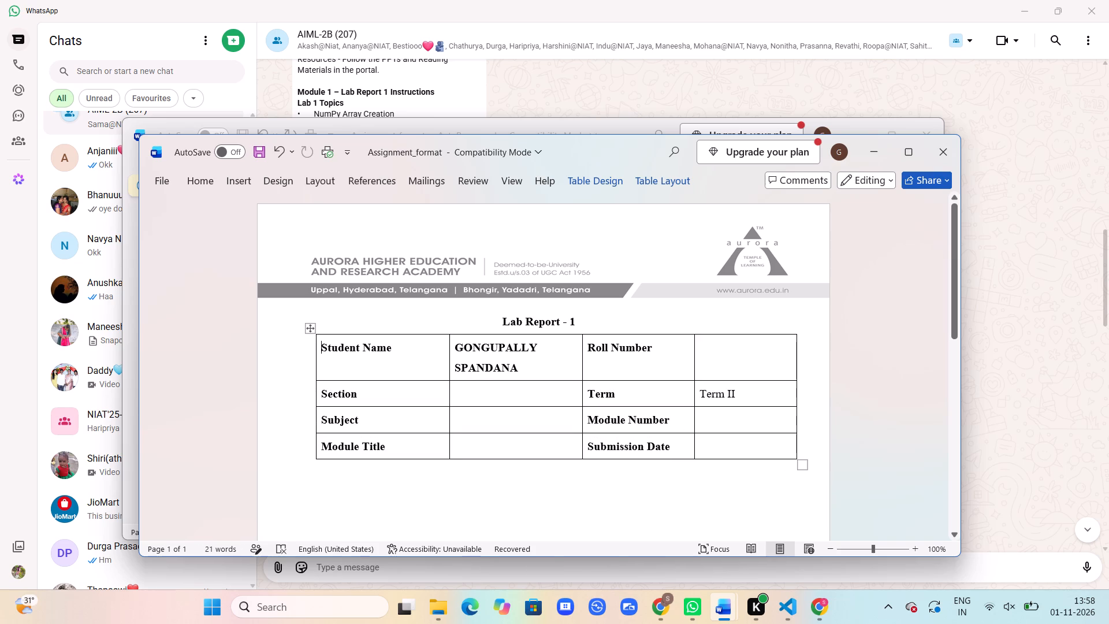
left_click(417, 366)
left_click_drag(448, 393, 410, 383)
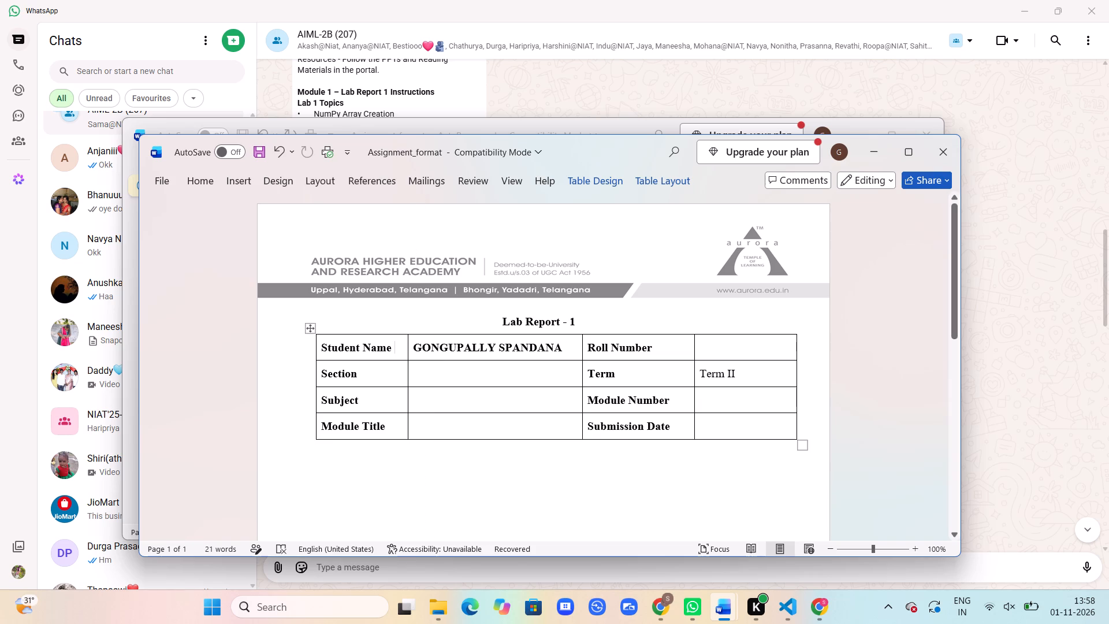
Enter the student's roll number in the Roll Number cell.
left_click(705, 355)
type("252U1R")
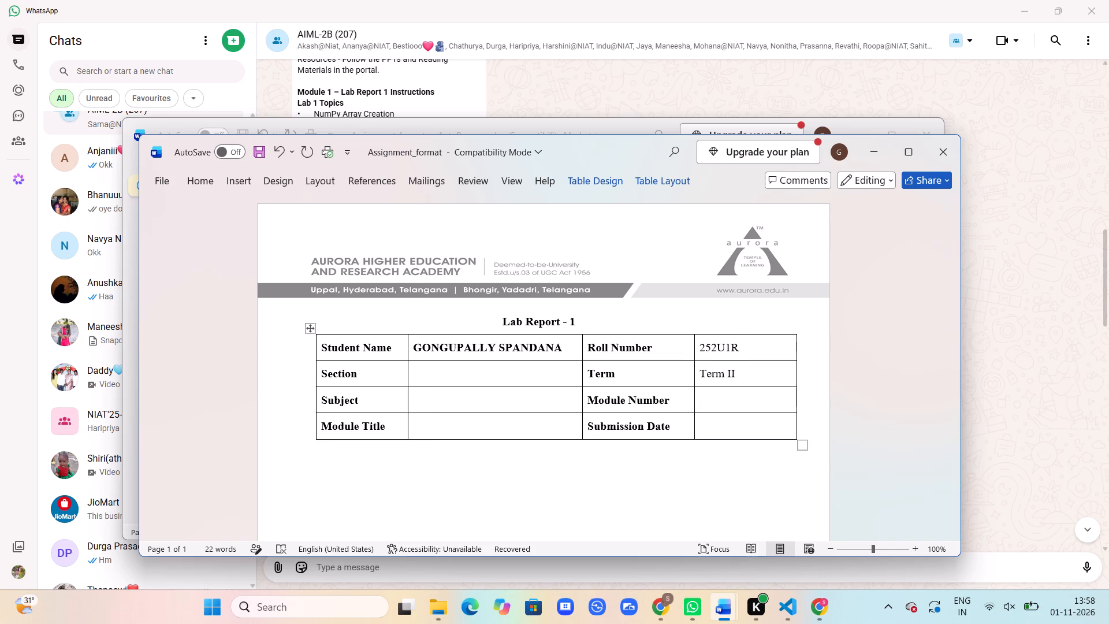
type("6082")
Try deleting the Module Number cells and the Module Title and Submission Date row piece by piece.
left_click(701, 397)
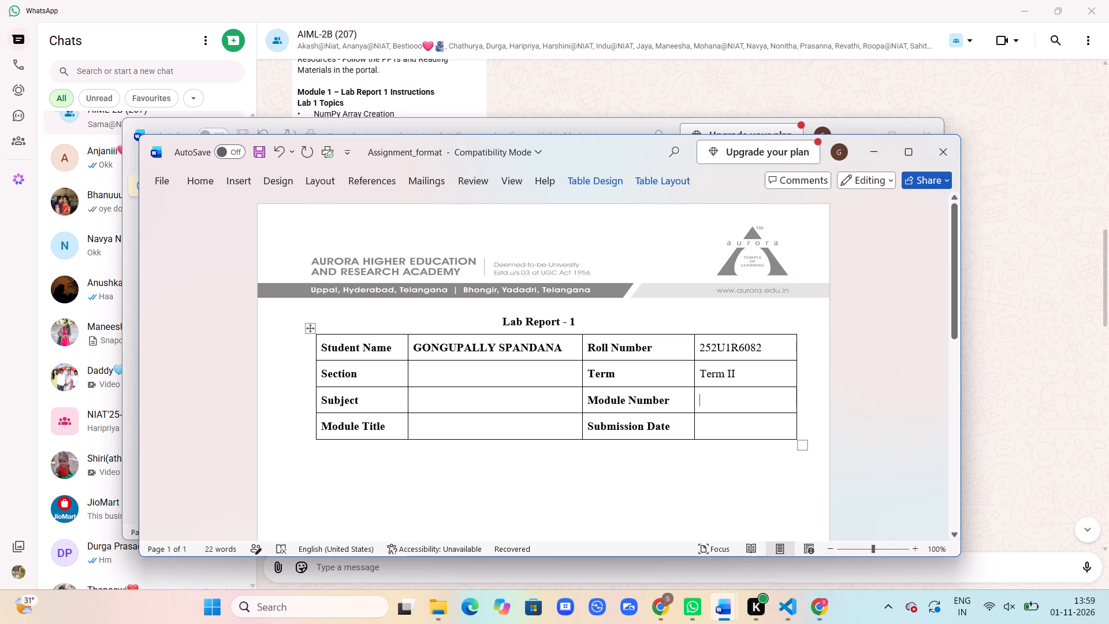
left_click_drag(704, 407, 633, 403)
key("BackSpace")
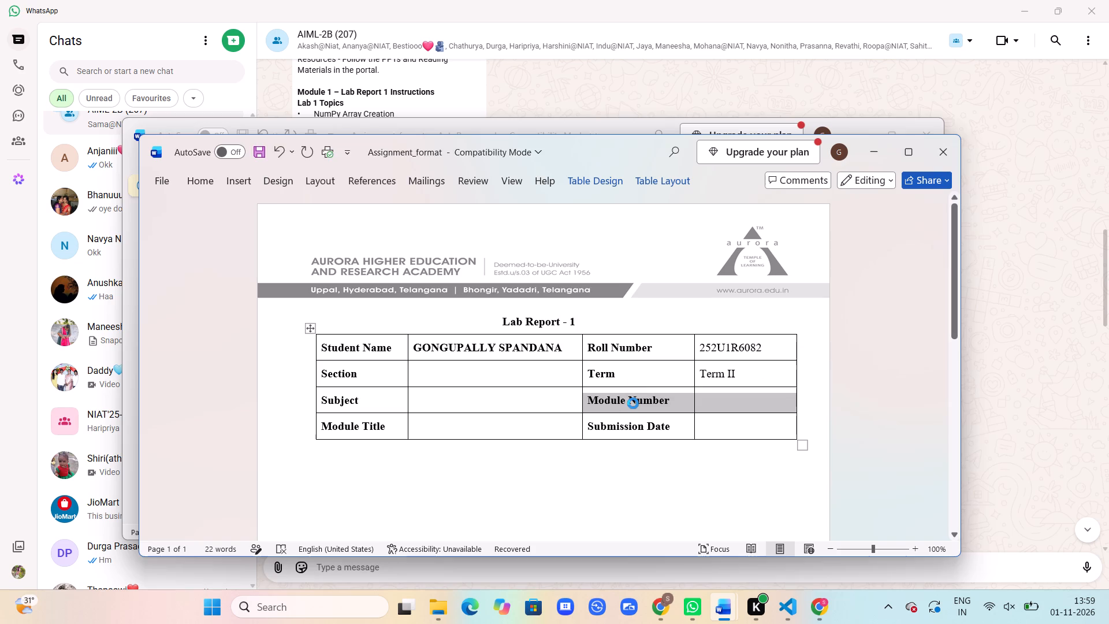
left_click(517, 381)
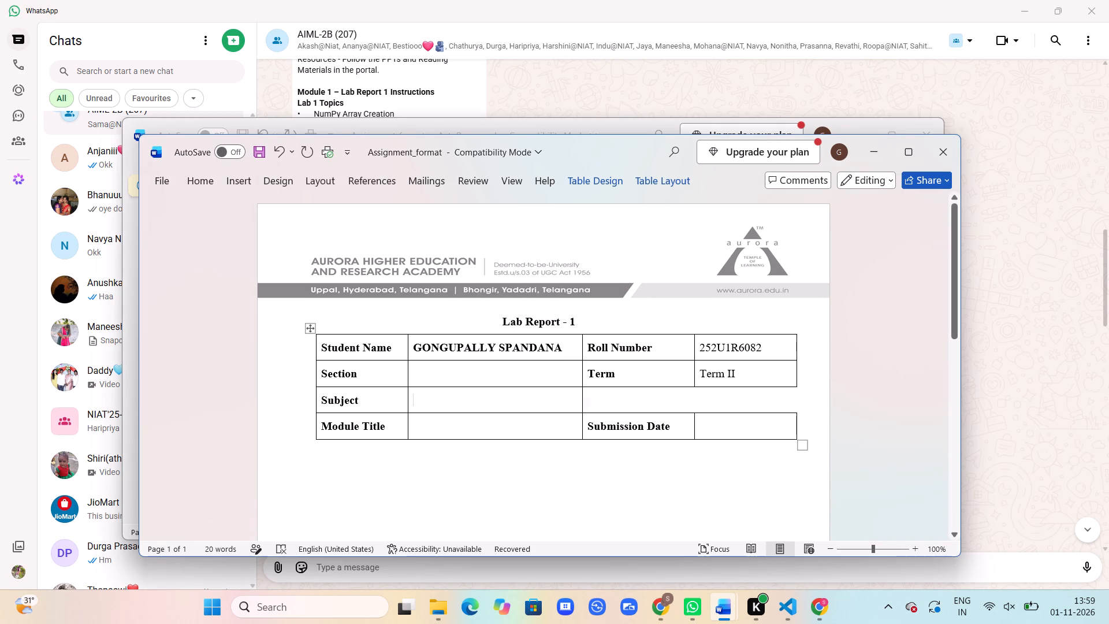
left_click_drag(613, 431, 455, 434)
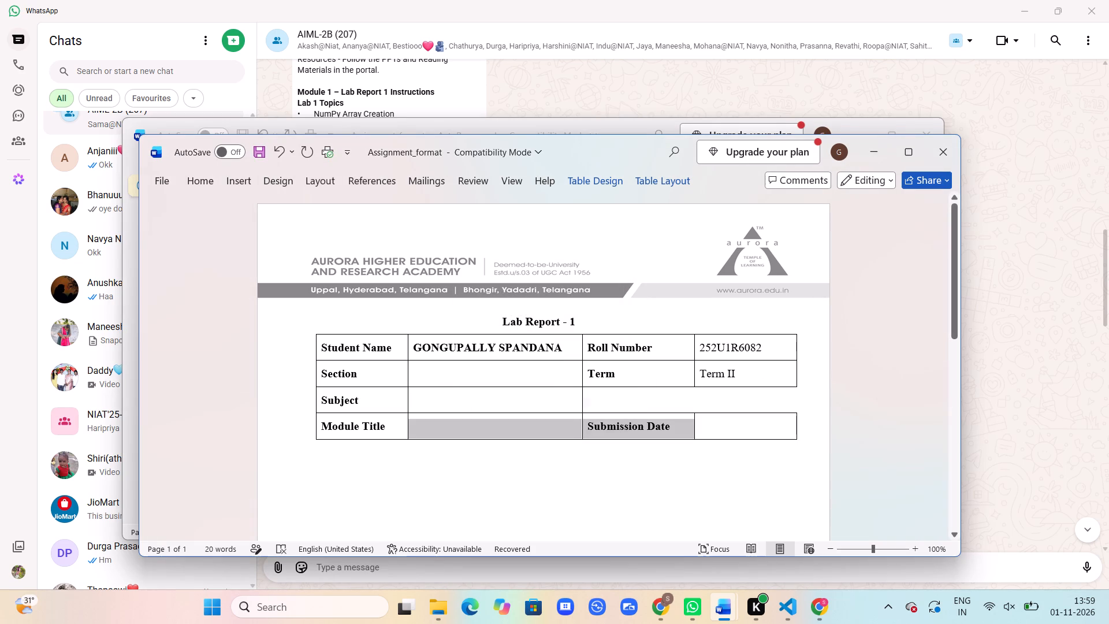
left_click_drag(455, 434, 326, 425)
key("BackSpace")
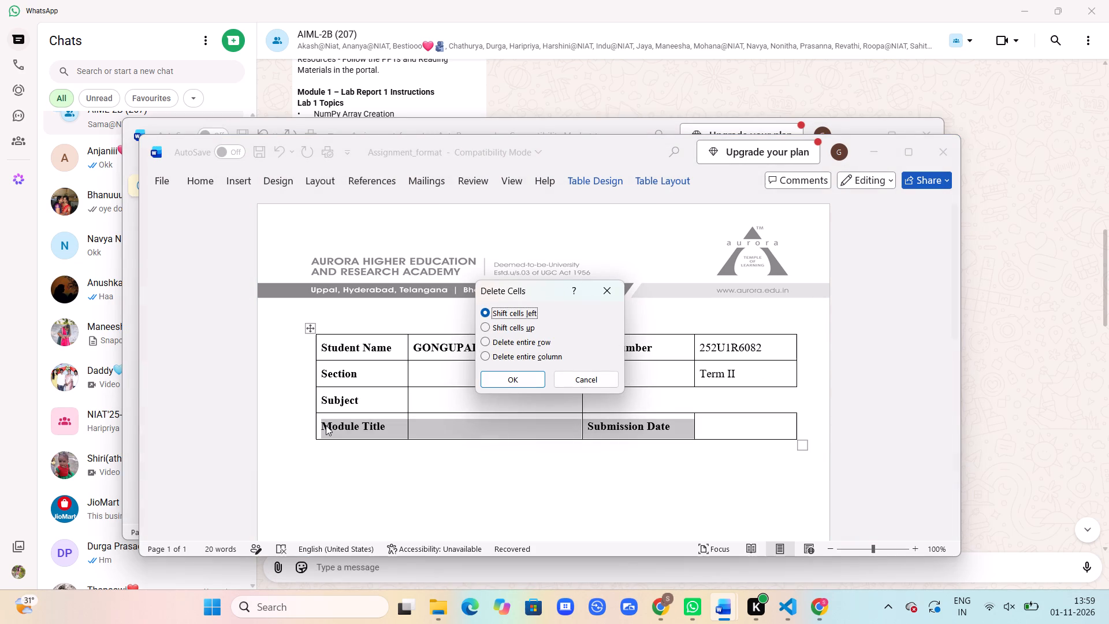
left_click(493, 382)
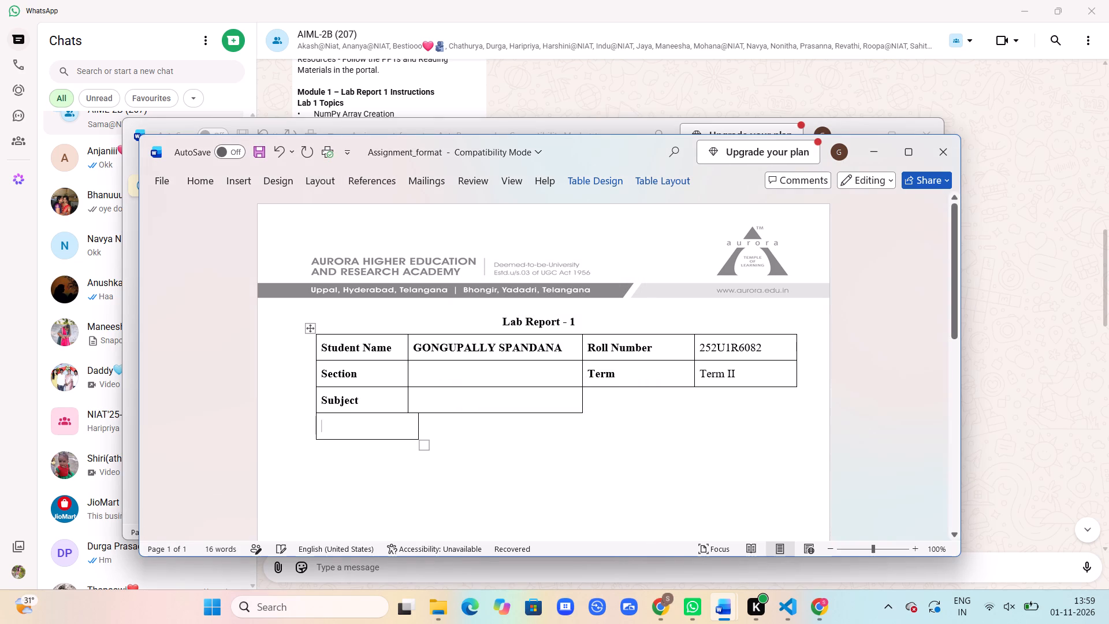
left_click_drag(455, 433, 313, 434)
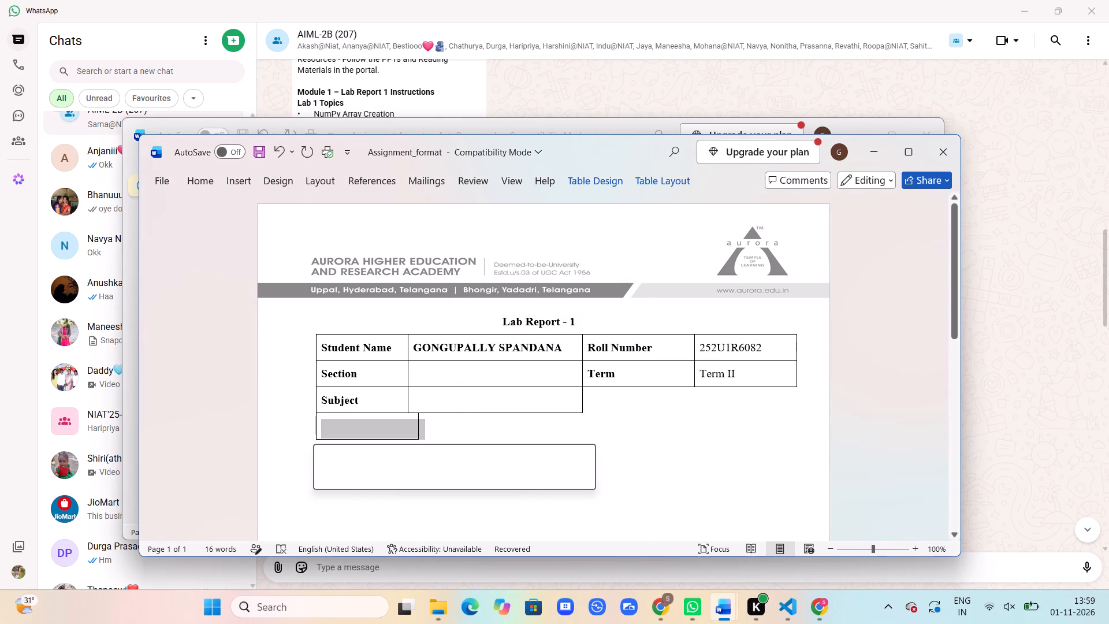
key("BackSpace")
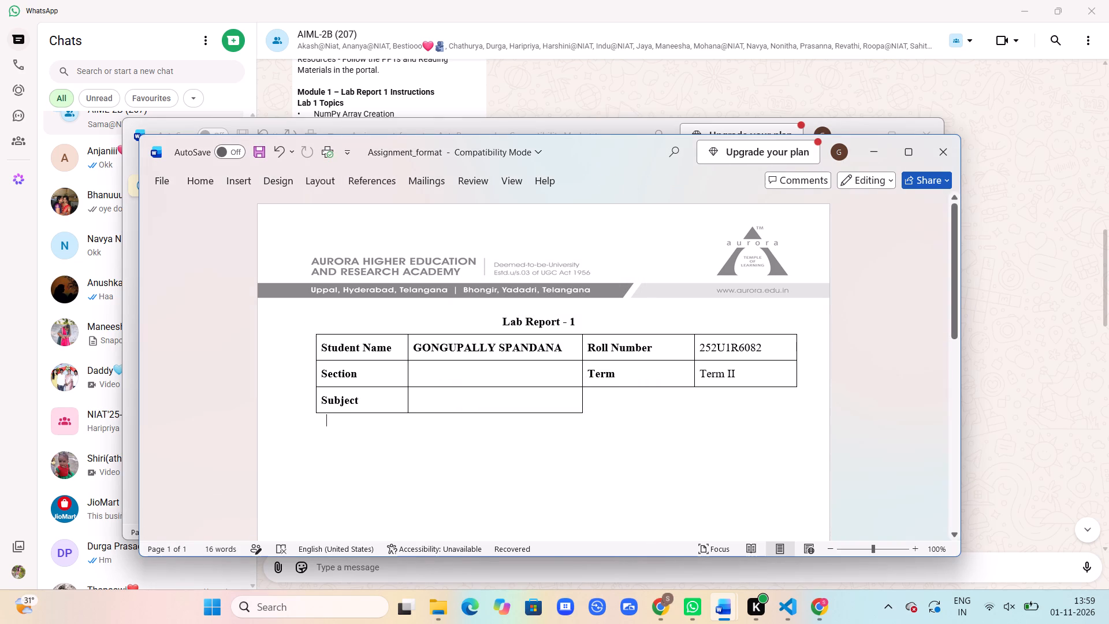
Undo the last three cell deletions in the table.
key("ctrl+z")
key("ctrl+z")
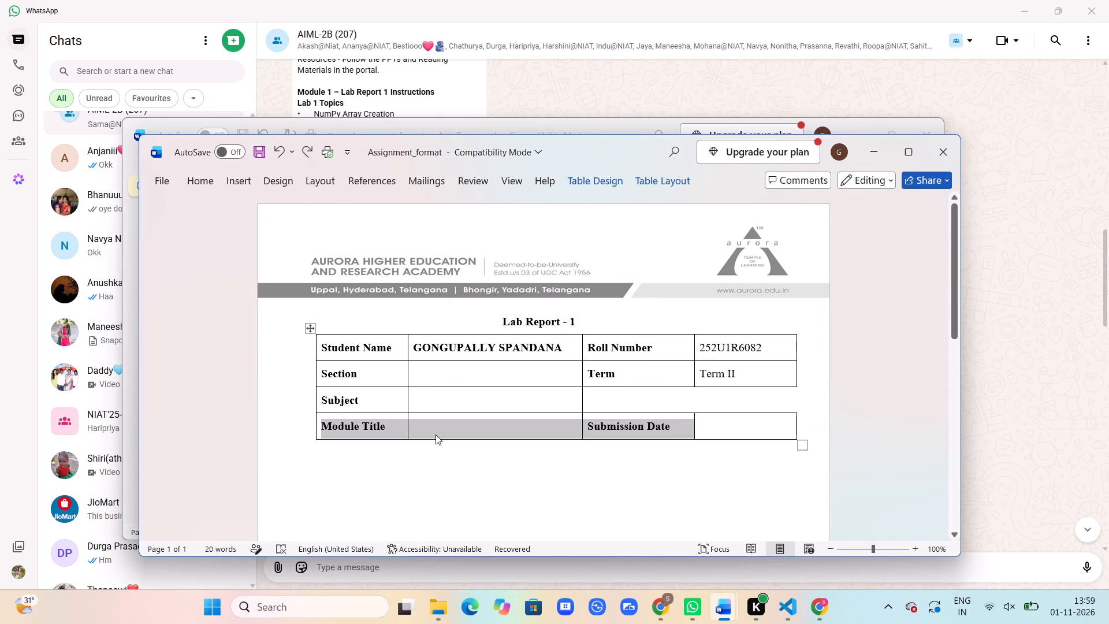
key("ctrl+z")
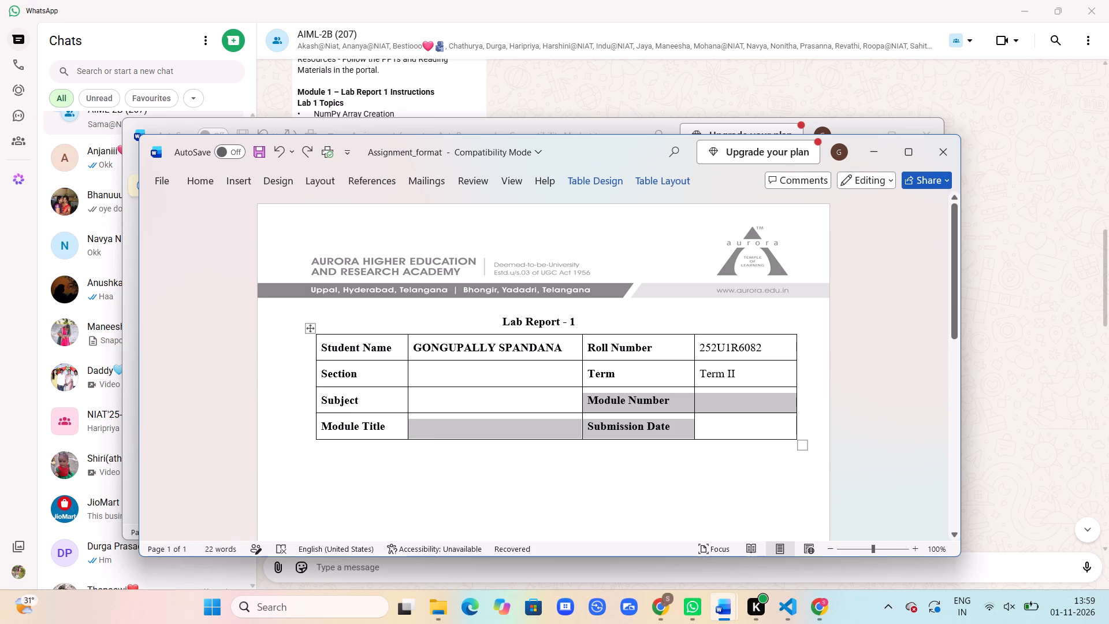
Delete the whole bottom table row holding Module Title and Submission Date.
left_click(738, 412)
left_click_drag(736, 433, 665, 428)
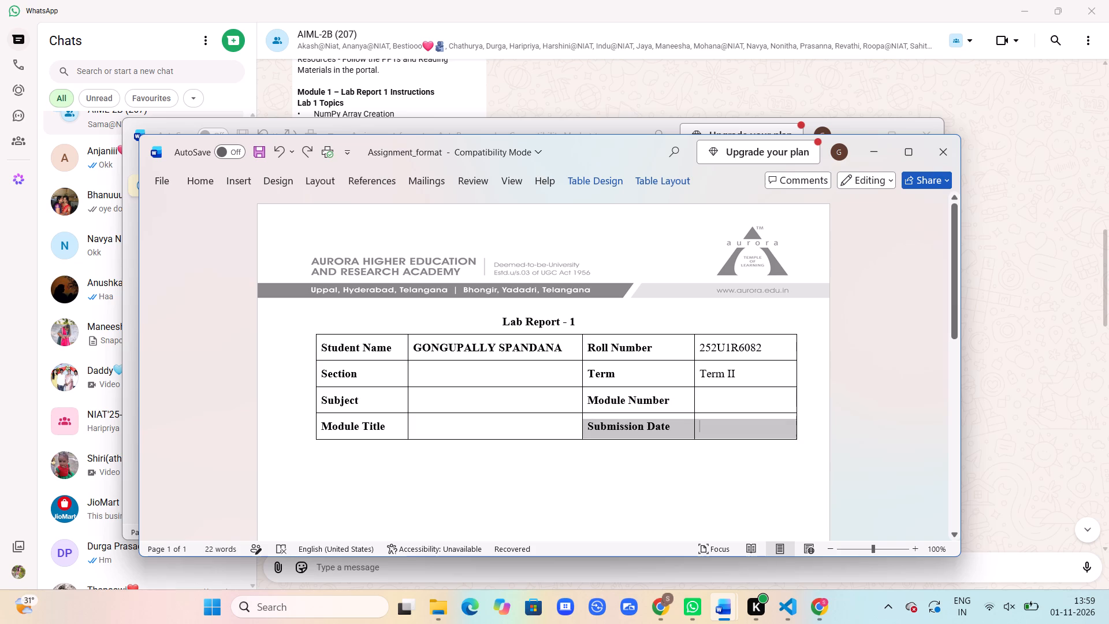
left_click_drag(665, 428, 358, 429)
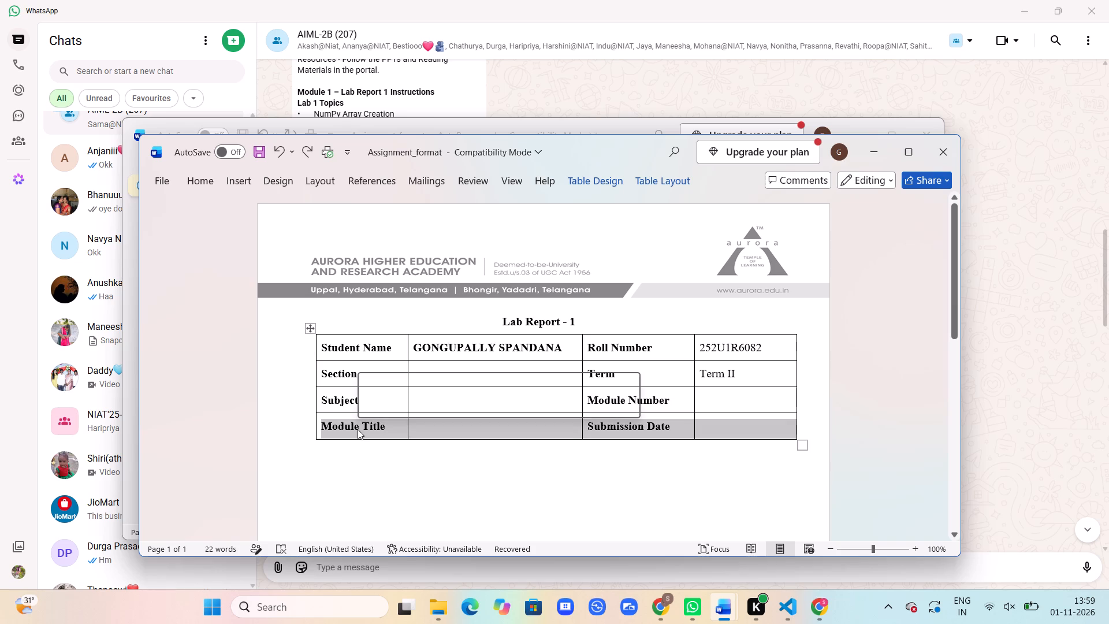
key("BackSpace")
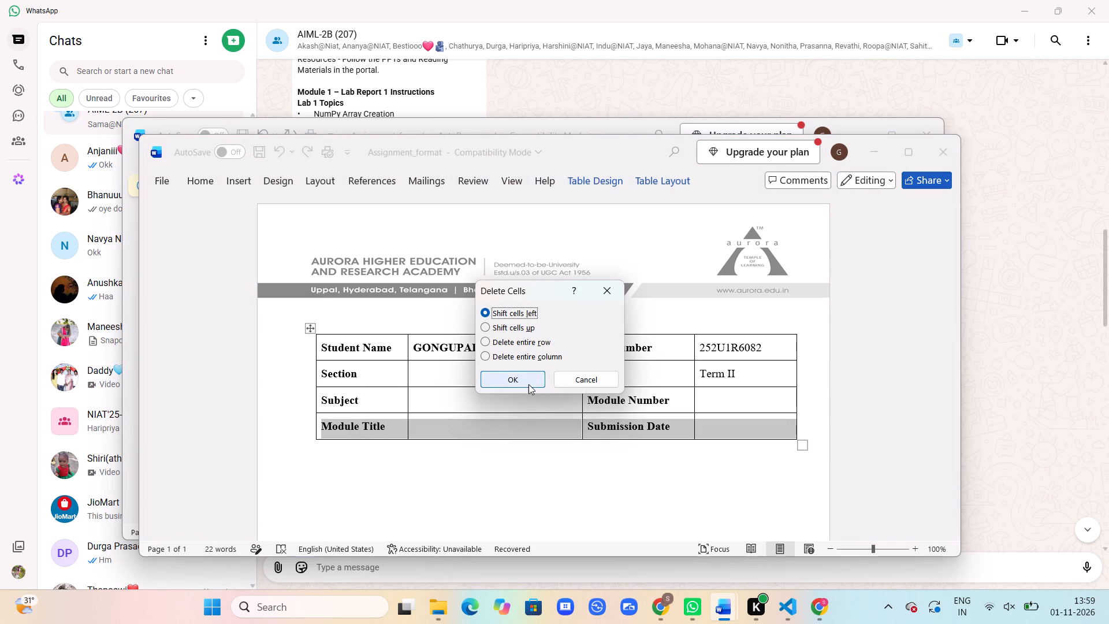
left_click(519, 377)
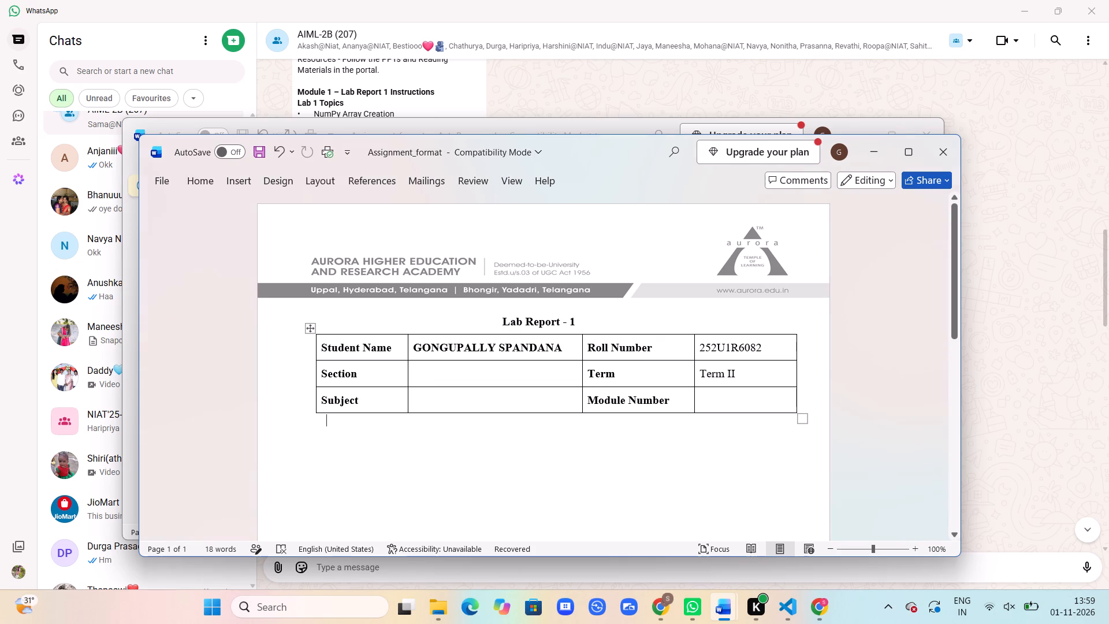
Replace the Module Number label in the Subject row with "Date".
left_click(678, 400)
key("BackSpace")
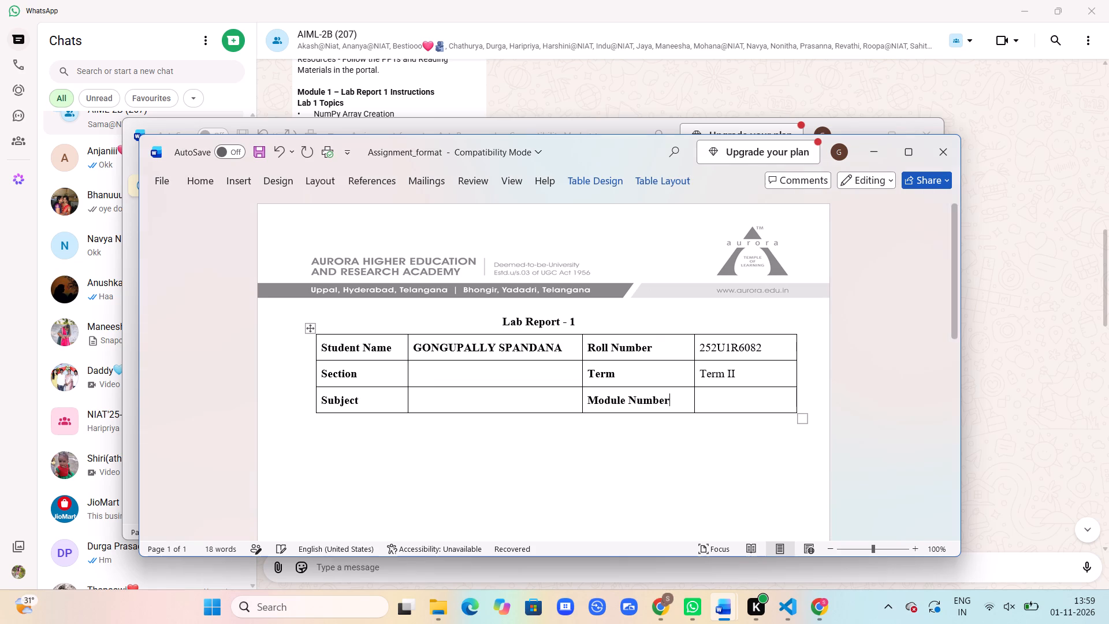
key("BackSpace")
key("BackSpace")
key("BackSpace")
key("BackSpace")
key("BackSpace")
key("BackSpace")
key("BackSpace")
key("BackSpace")
key("BackSpace")
key("BackSpace")
key("BackSpace")
key("BackSpace")
key("BackSpace")
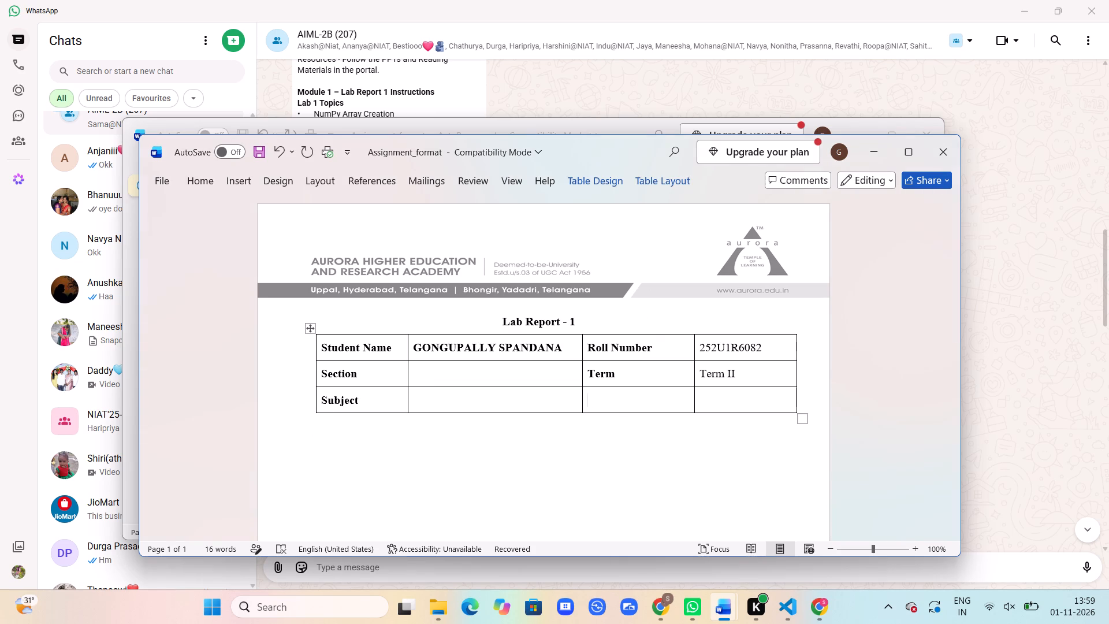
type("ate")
Copy "Backend Development Fundamentals" from the Lab 1 Node.js and Express server document into the Subject cell of the Assignment_format table.
left_click(551, 380)
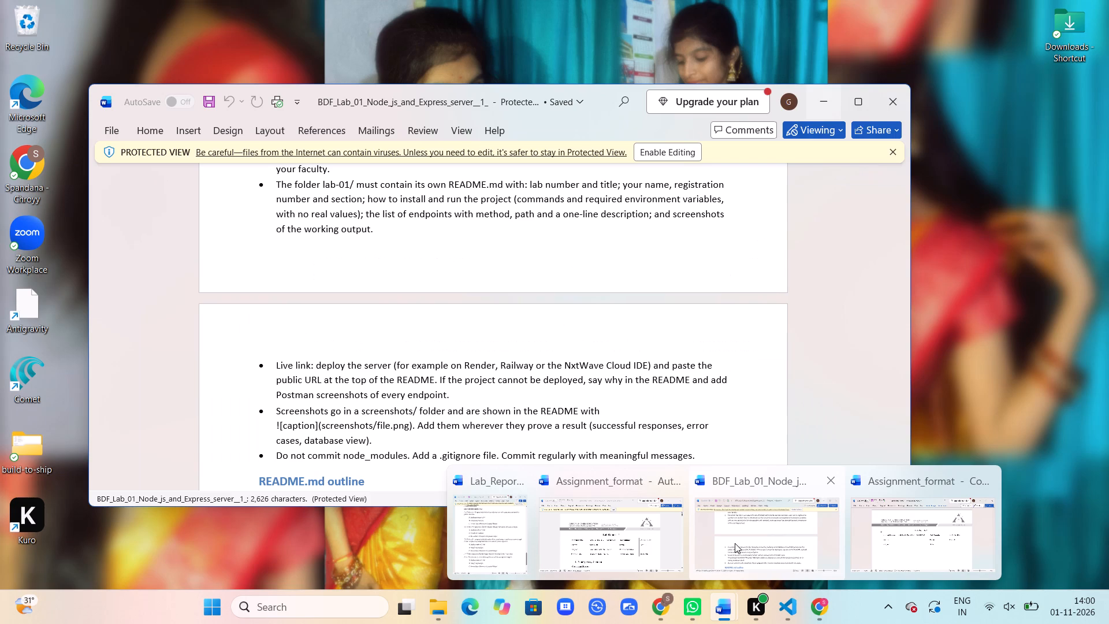
left_click(735, 543)
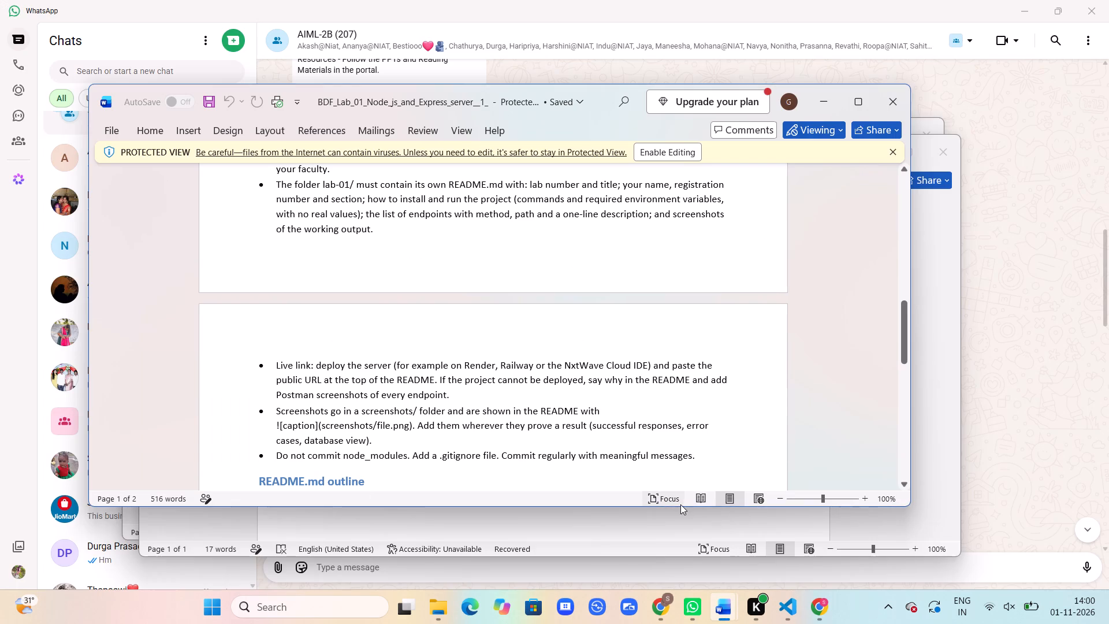
scroll(589, 419, "up", 20)
scroll(589, 419, "up", 1)
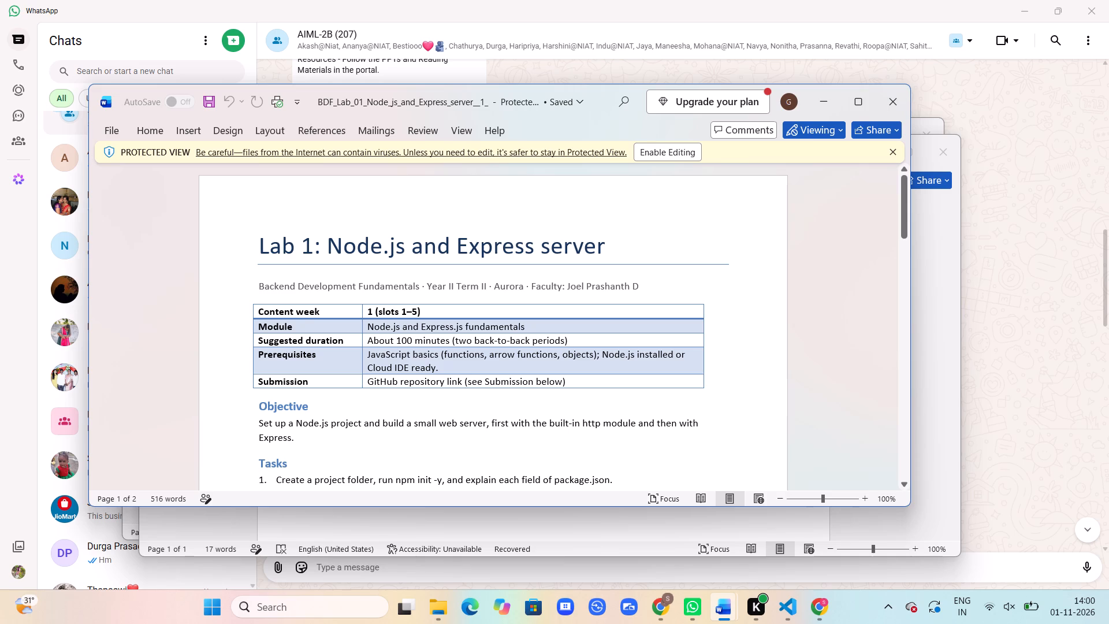
left_click_drag(259, 283, 281, 283)
left_click_drag(281, 283, 404, 282)
key("ctrl+c")
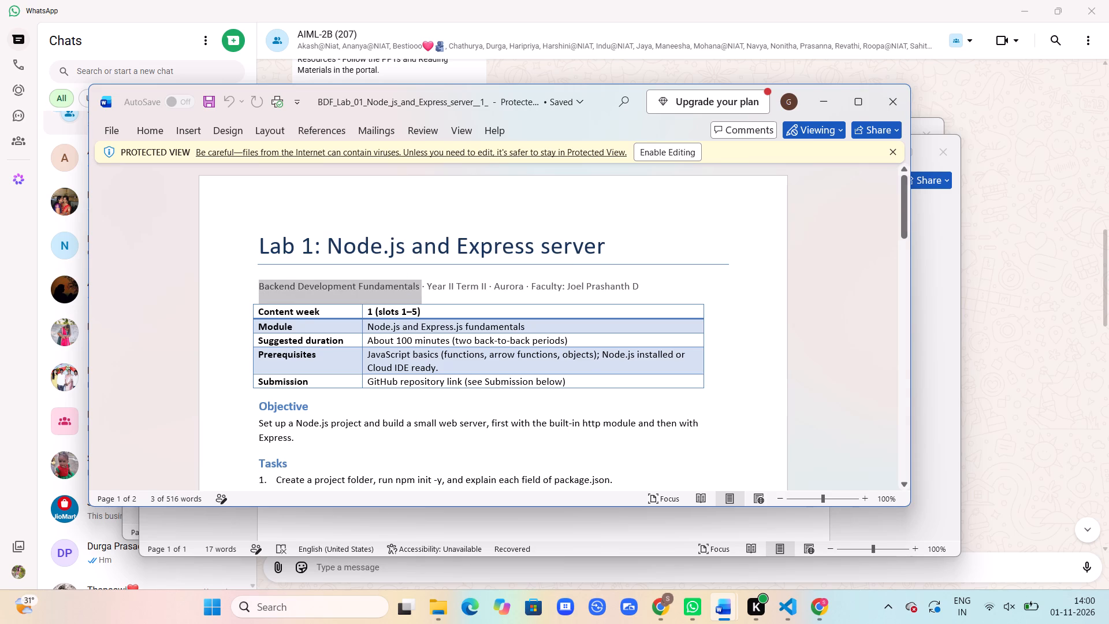
left_click(814, 88)
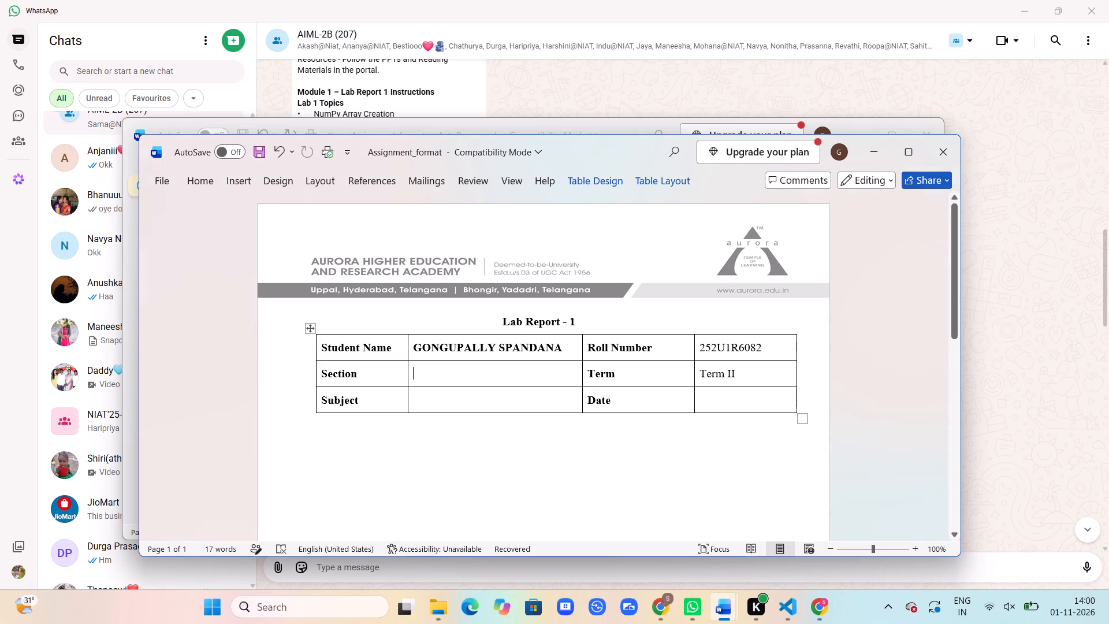
left_click(441, 400)
key("ctrl+v")
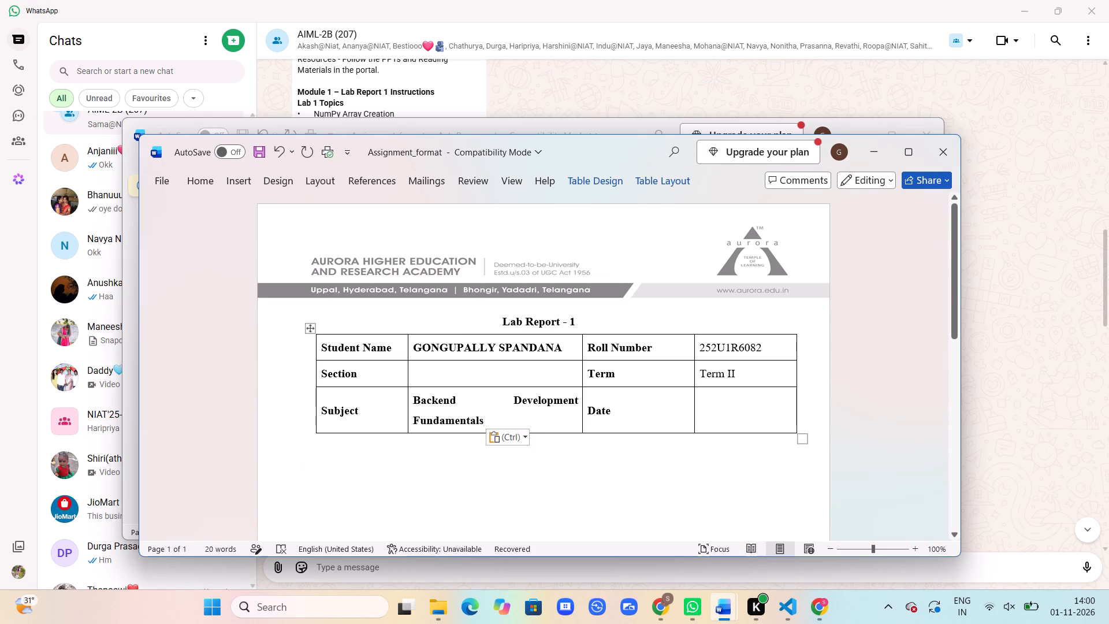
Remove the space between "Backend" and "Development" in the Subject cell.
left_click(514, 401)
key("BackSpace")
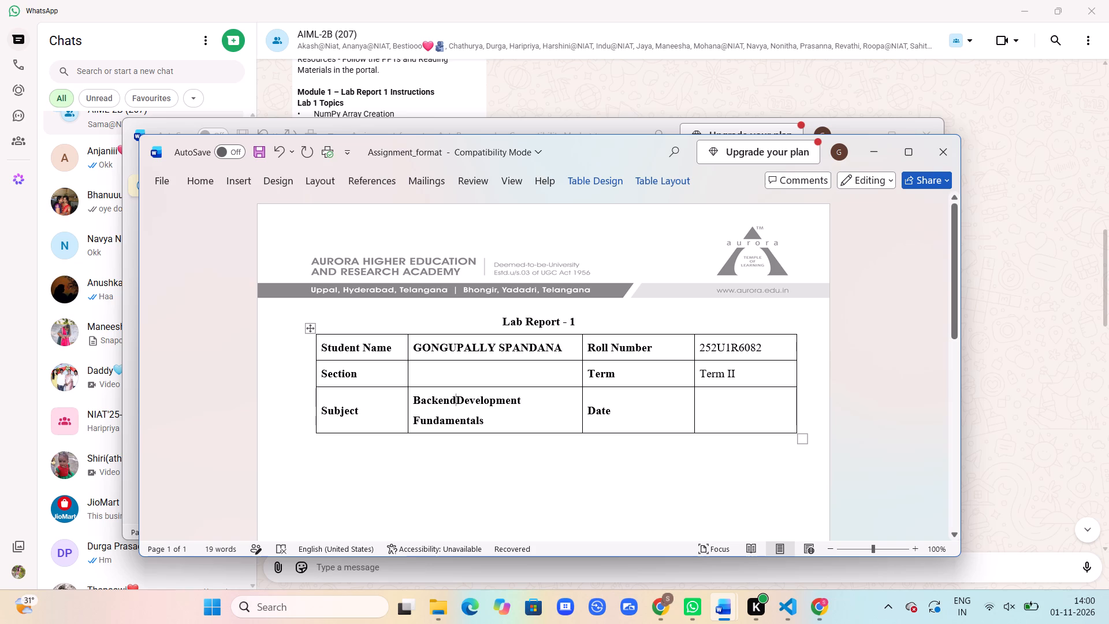
Adjust the borders of the table's first two columns so "Student Name" and the subject text each fit on one line.
left_click_drag(406, 400, 395, 400)
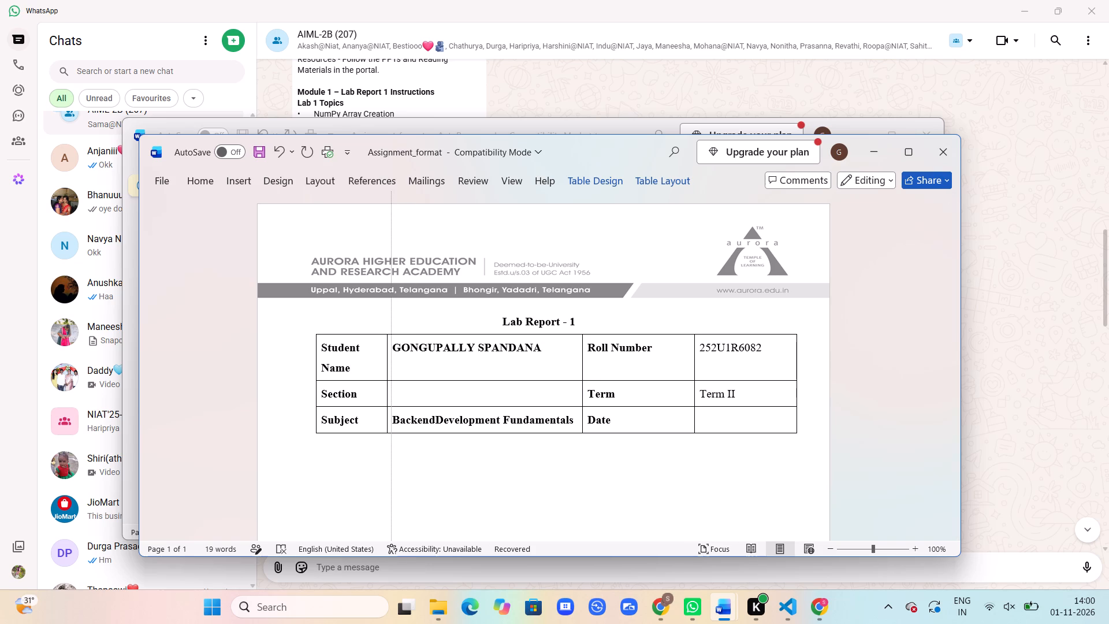
left_click_drag(395, 400, 385, 392)
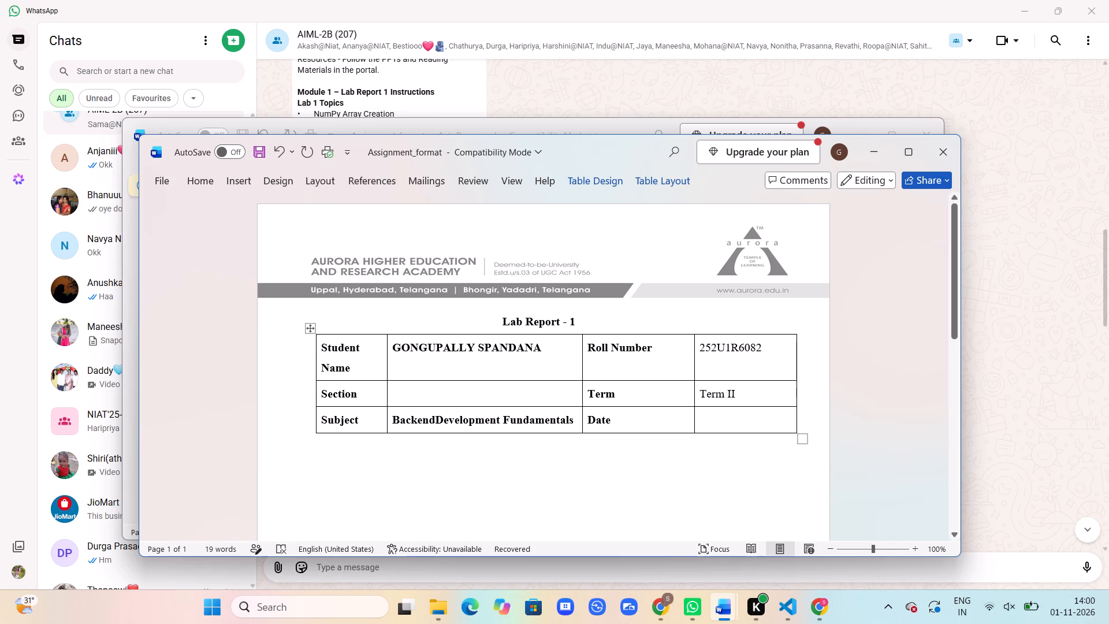
left_click_drag(385, 366, 393, 365)
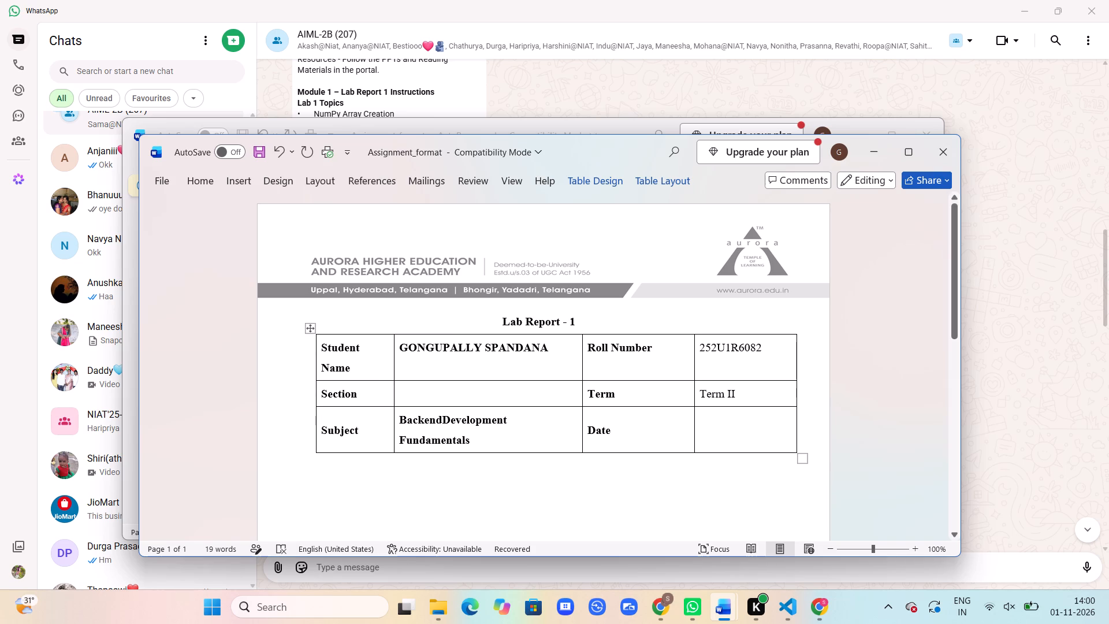
left_click_drag(581, 373, 586, 373)
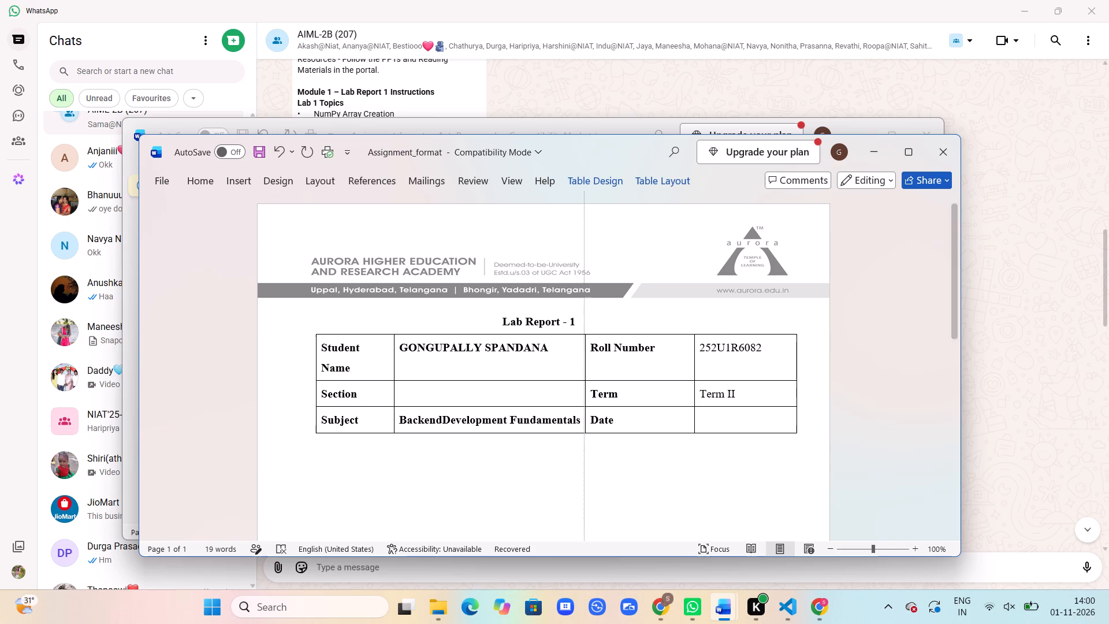
left_click_drag(586, 373, 591, 371)
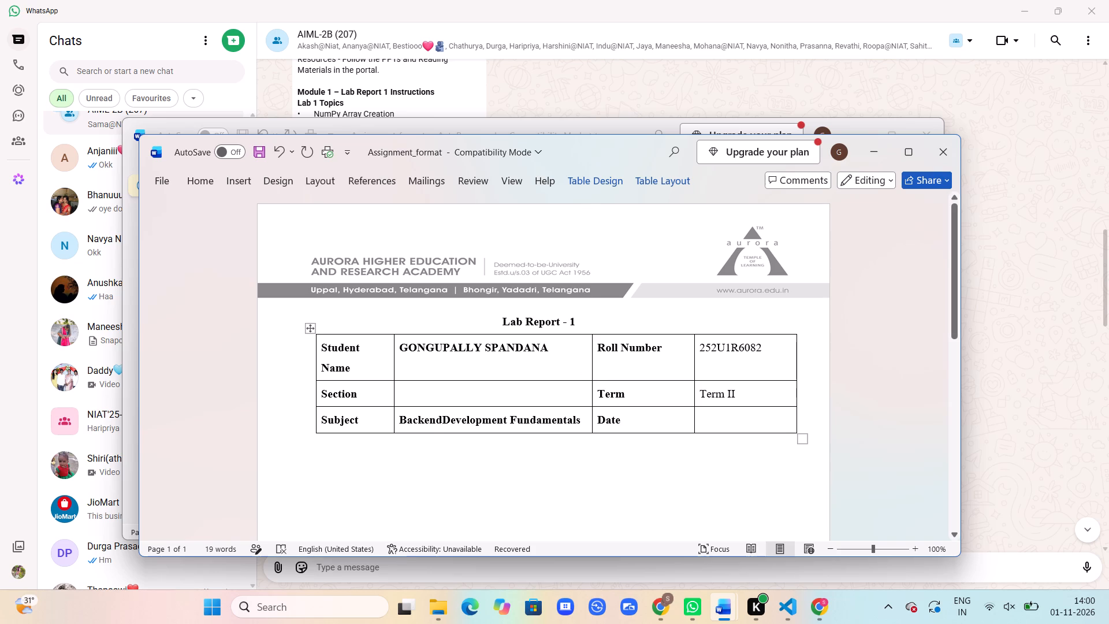
left_click_drag(395, 386, 405, 384)
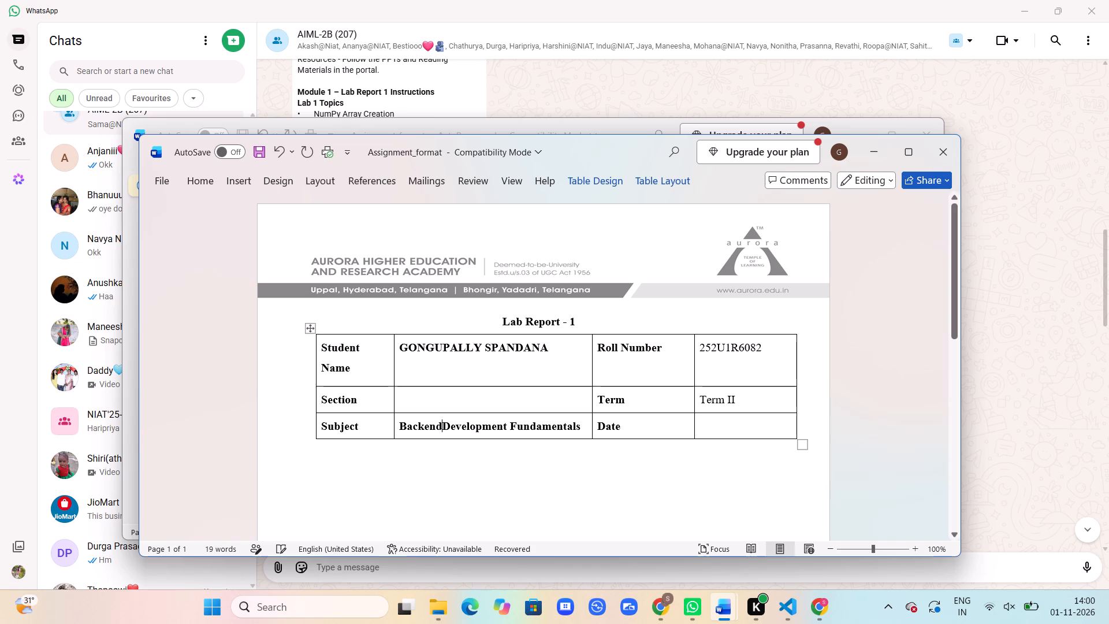
left_click_drag(393, 376, 405, 374)
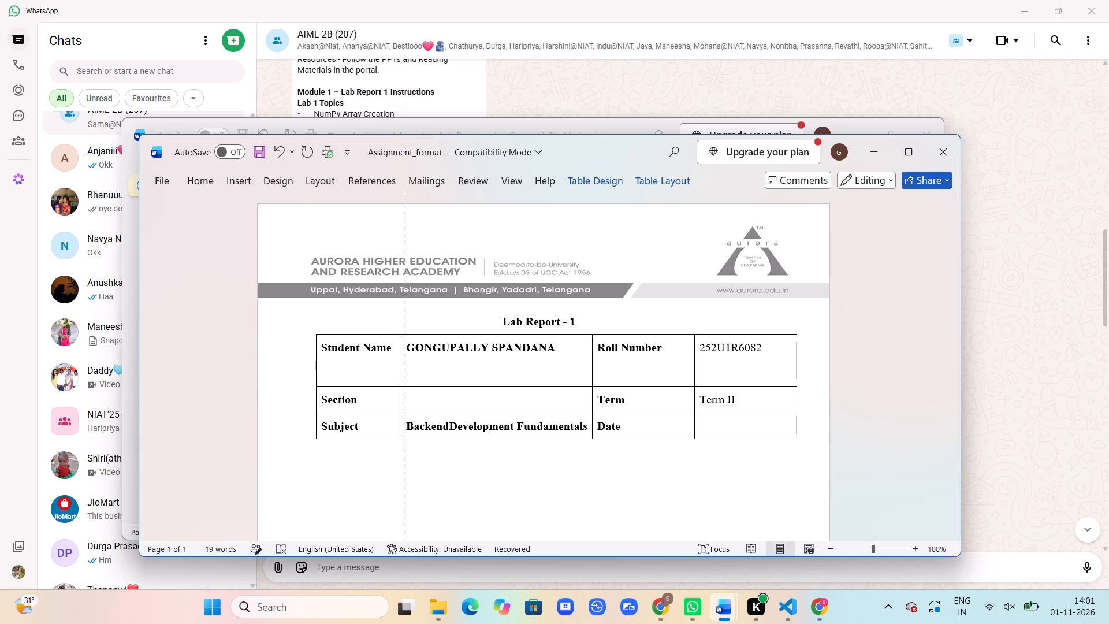
left_click_drag(405, 374, 403, 372)
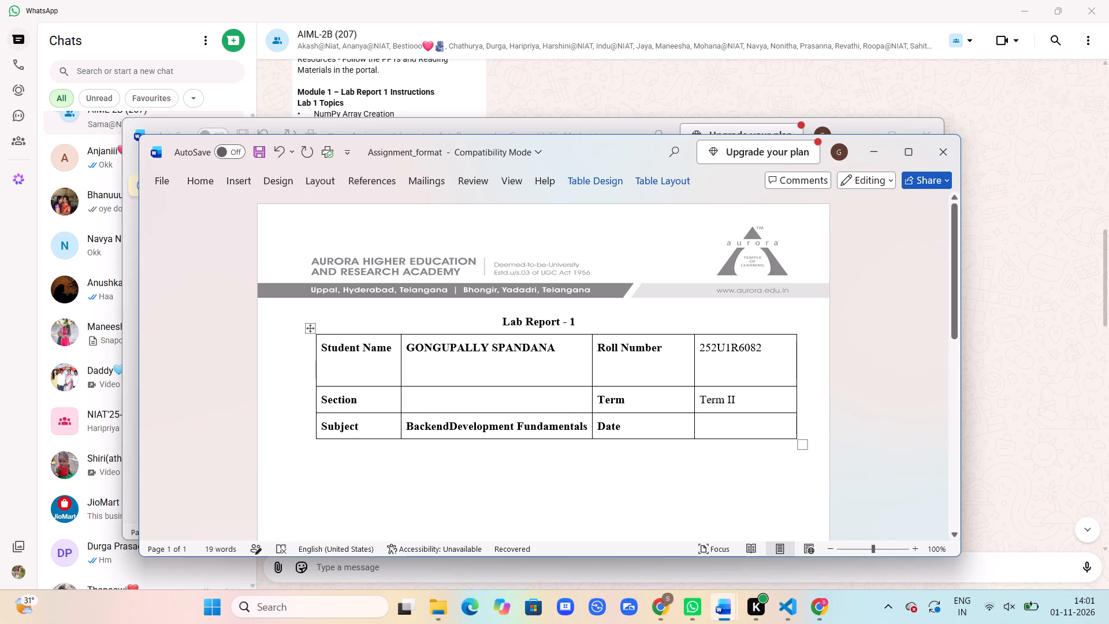
Reduce the height of the Student Name row in the table.
left_click_drag(559, 389, 552, 365)
left_click_drag(556, 459, 487, 363)
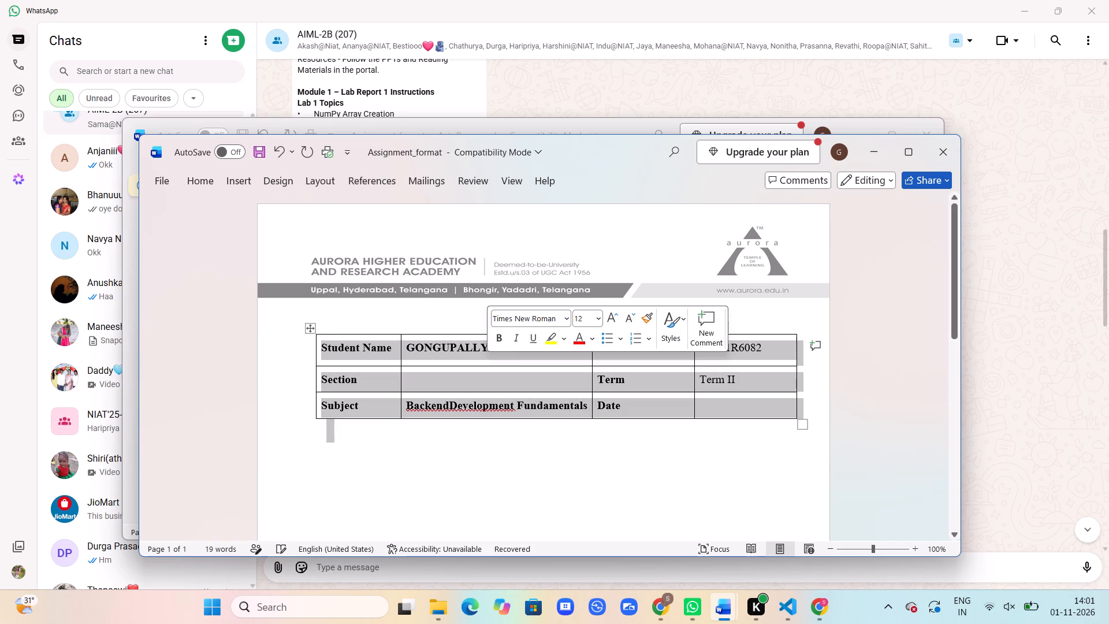
left_click(479, 370)
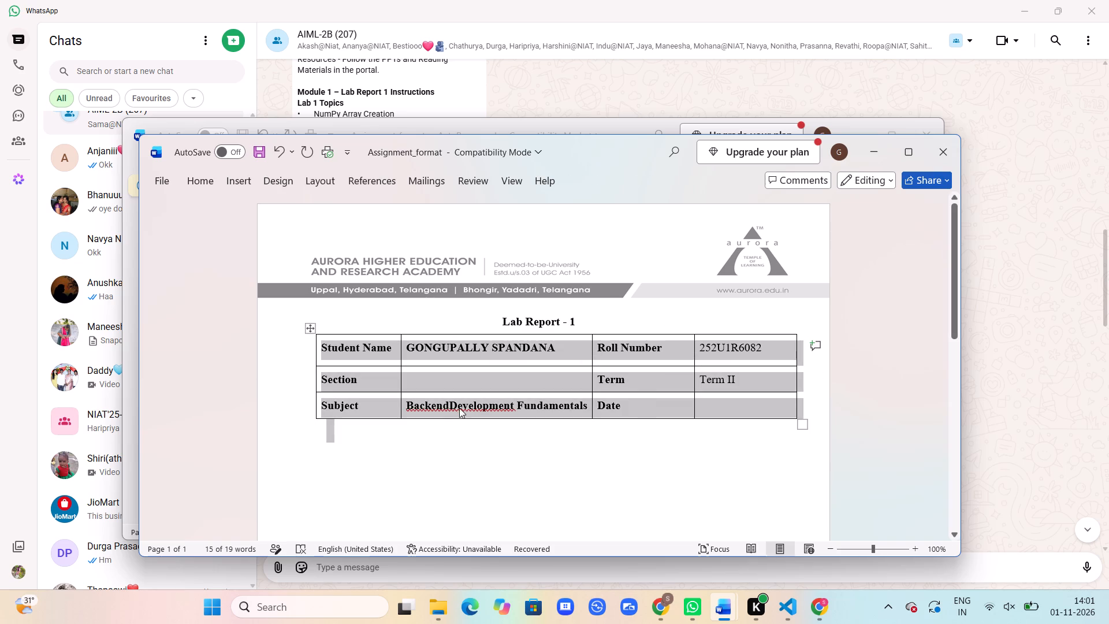
Put the space back between "Backend" and "Development" and widen the second column so the subject fits on one line.
left_click(456, 405)
left_click(449, 404)
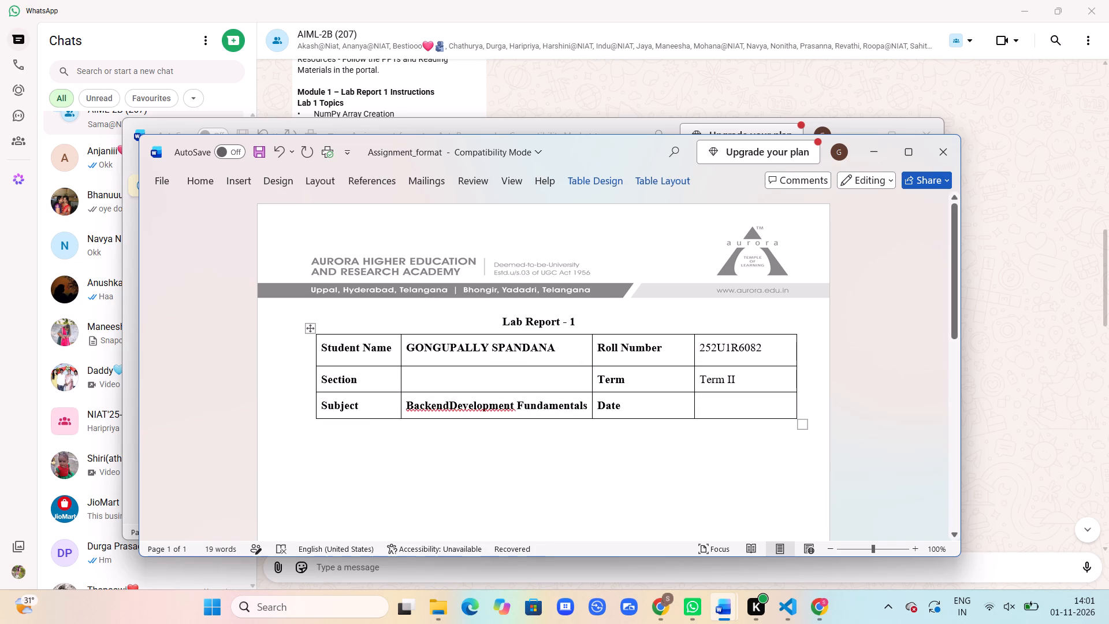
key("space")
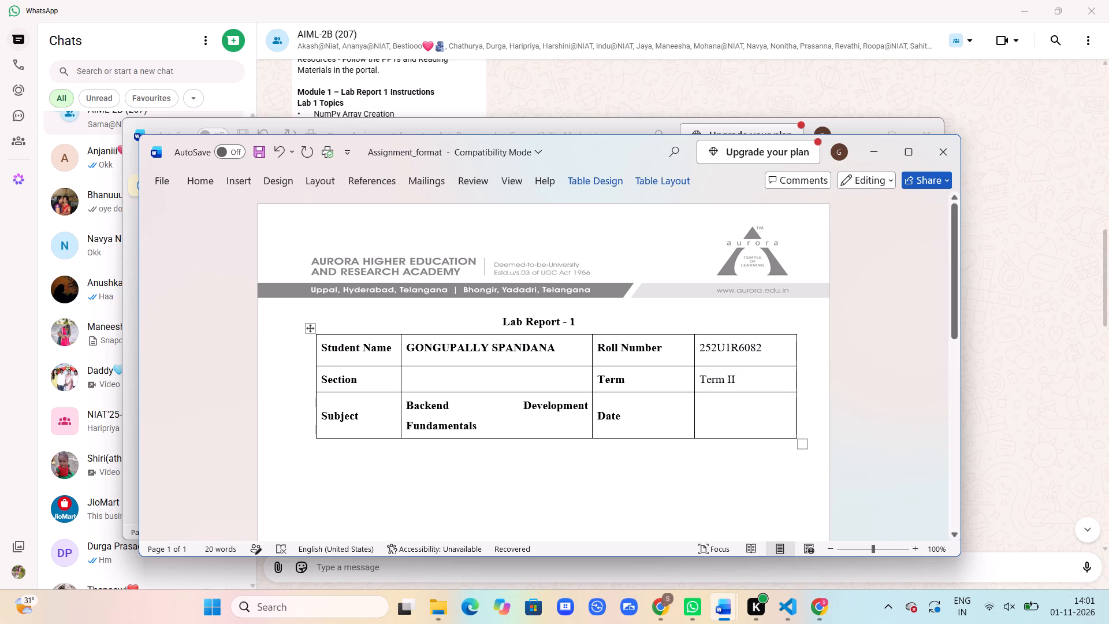
left_click_drag(591, 401, 598, 401)
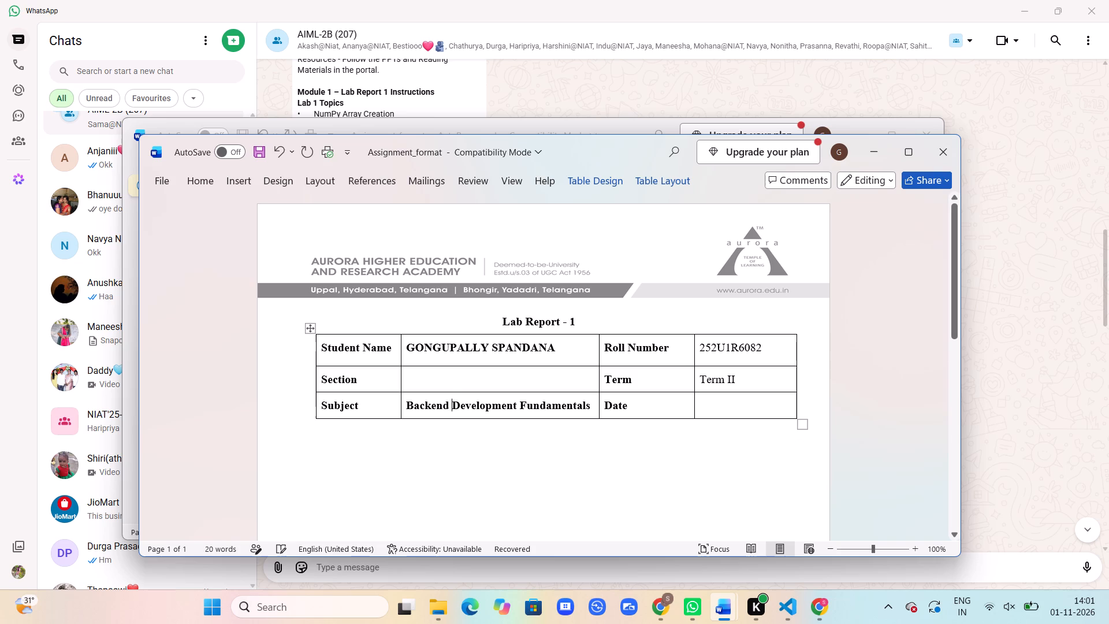
Fill in the Section cell with "AIML-2B".
left_click(509, 376)
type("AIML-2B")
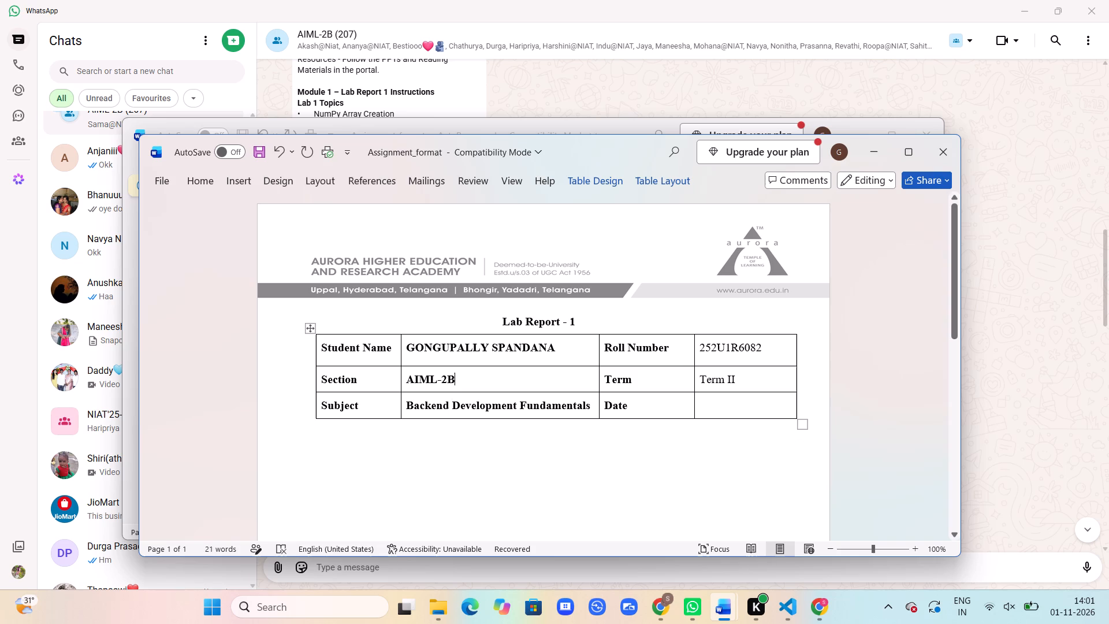
Fill in the Date cell with "01-11-2026".
left_click(739, 414)
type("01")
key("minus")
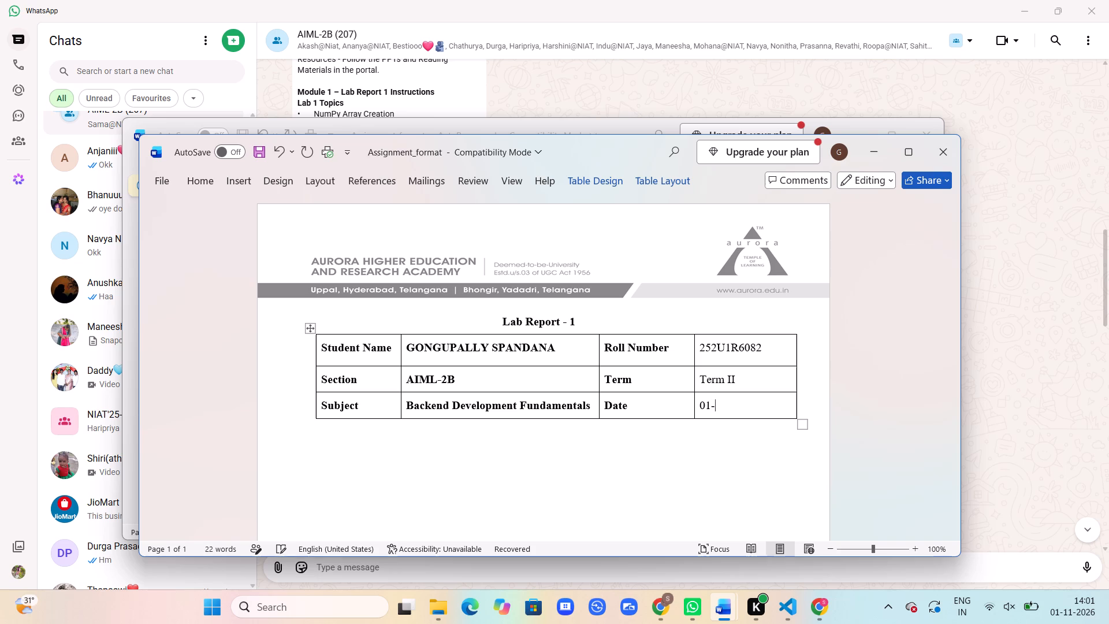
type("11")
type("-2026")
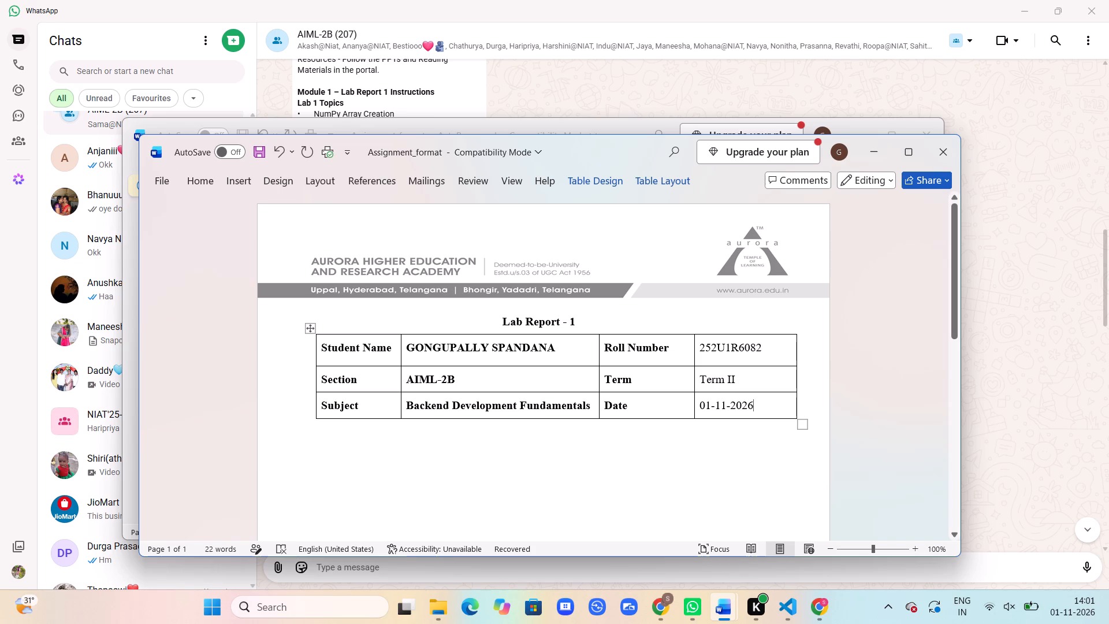
Add the line "Github Repository Link:" below the table.
left_click(536, 464)
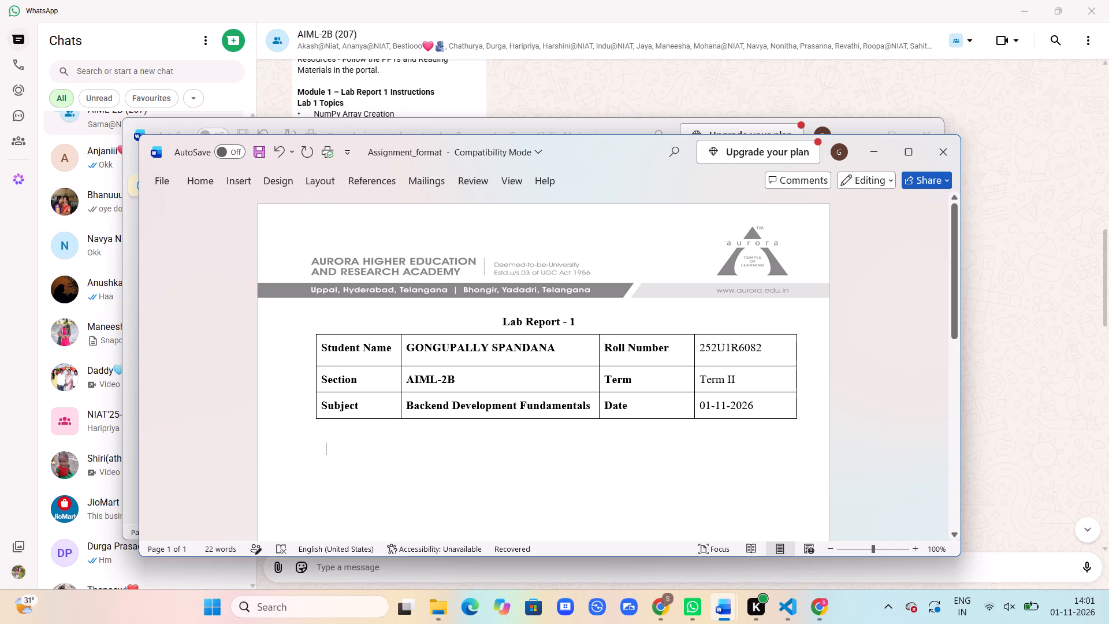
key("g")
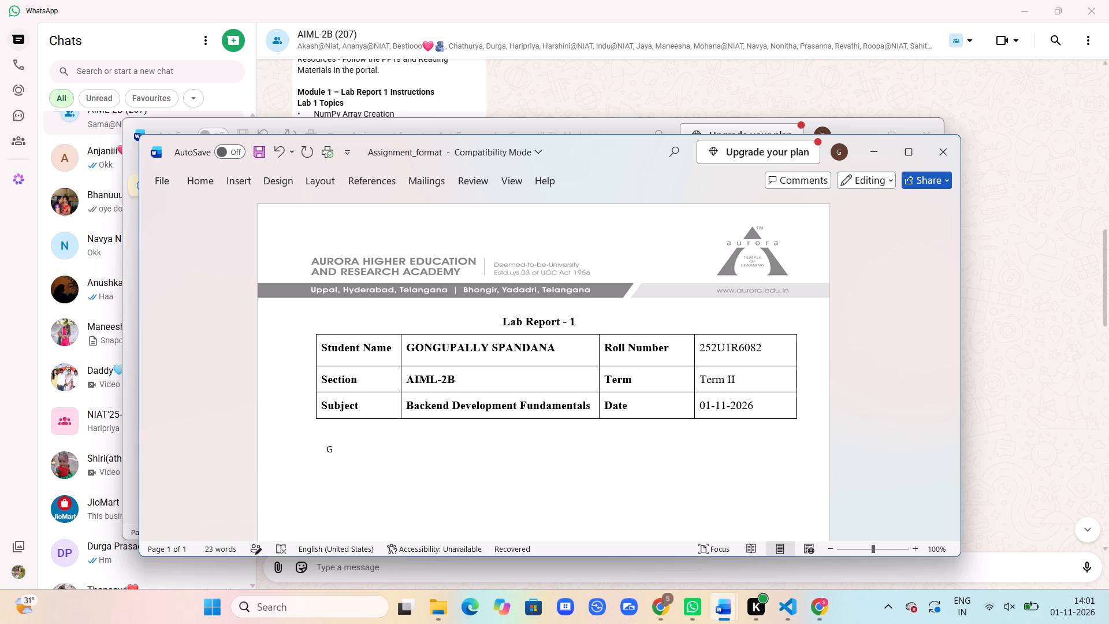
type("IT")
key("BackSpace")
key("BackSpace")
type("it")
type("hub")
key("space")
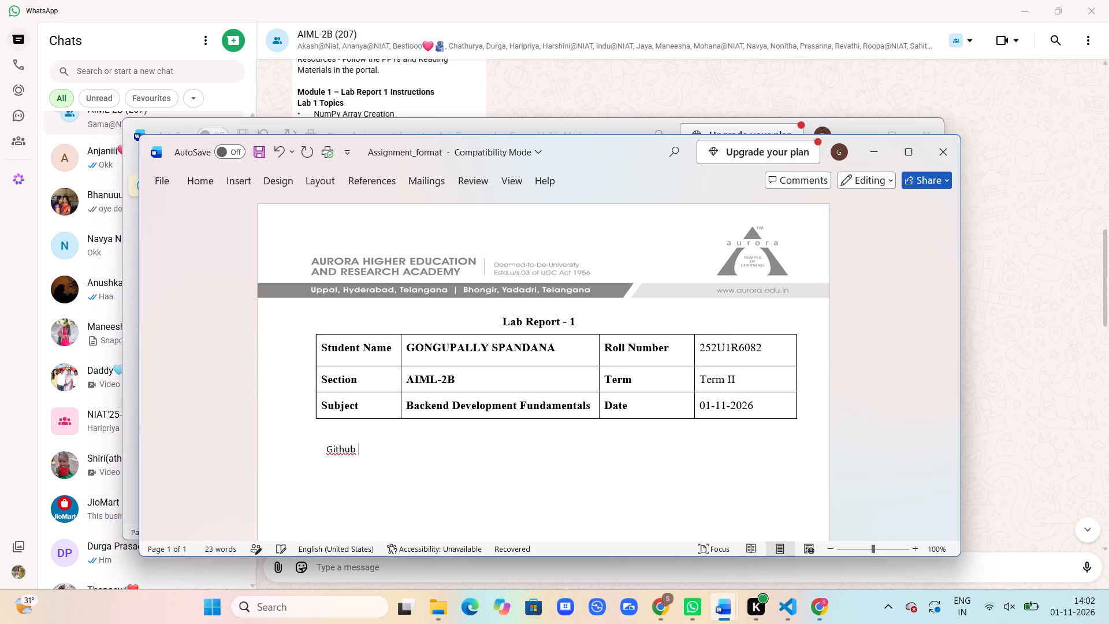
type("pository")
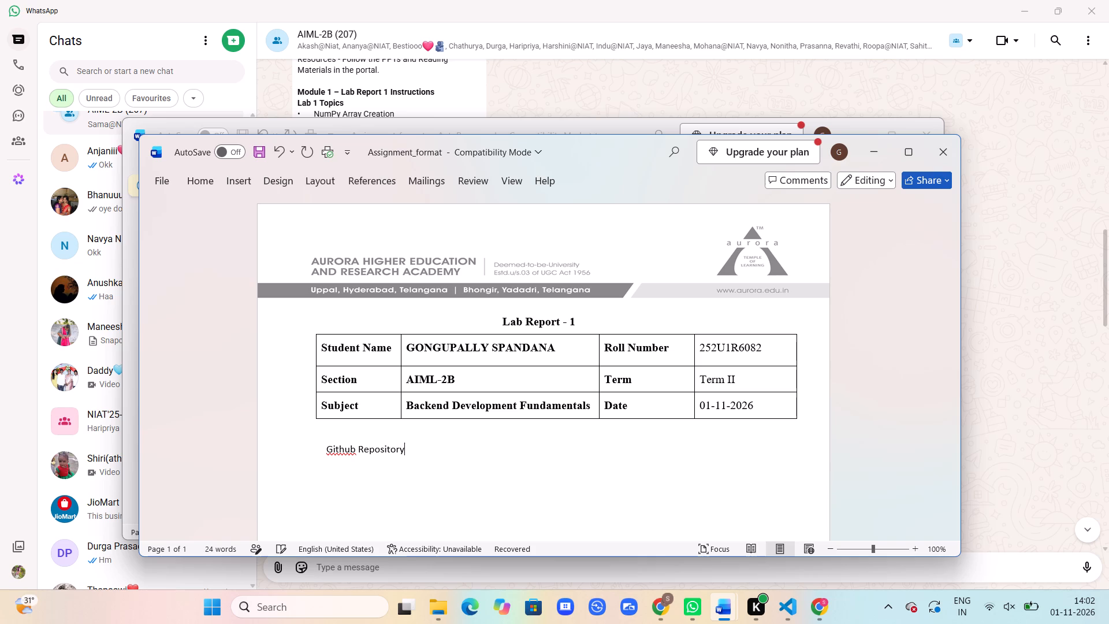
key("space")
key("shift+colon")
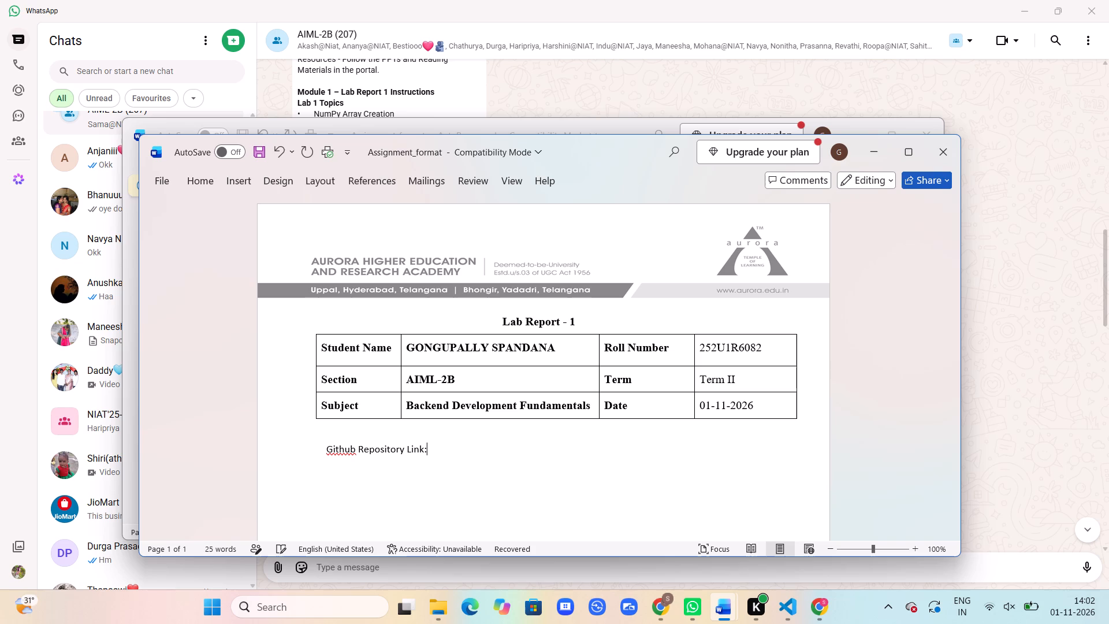
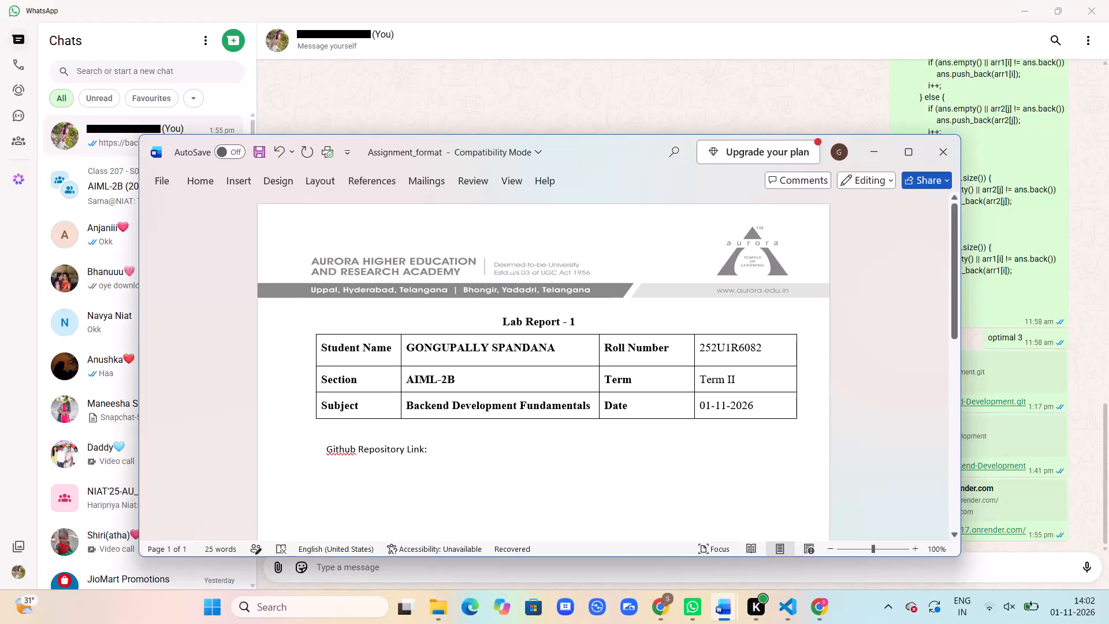
Paste the copied Backend-Development repository URL after "Github Repository Link:" and start a new line below it.
key("space")
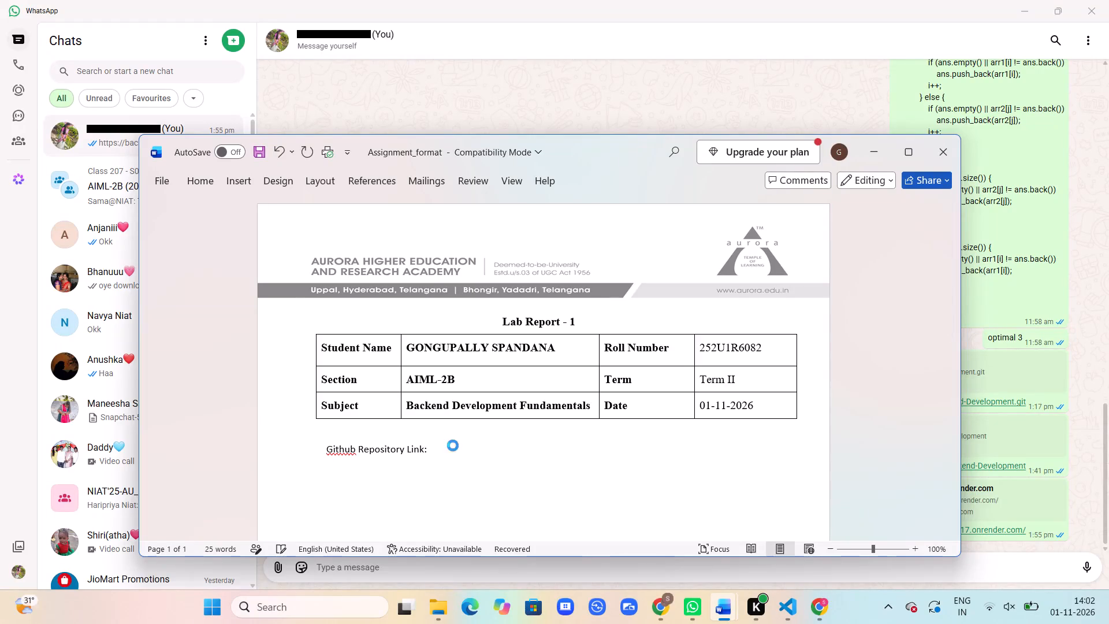
key("ctrl+v")
key("Return")
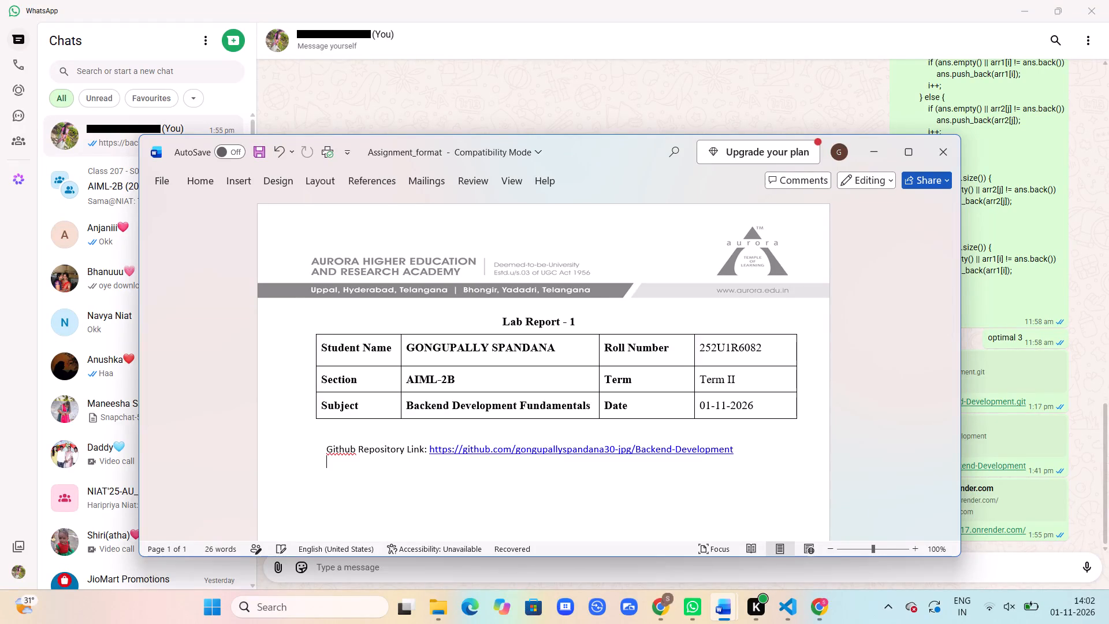
Split "Github" into "Git hub" in the repository link label.
left_click(333, 450)
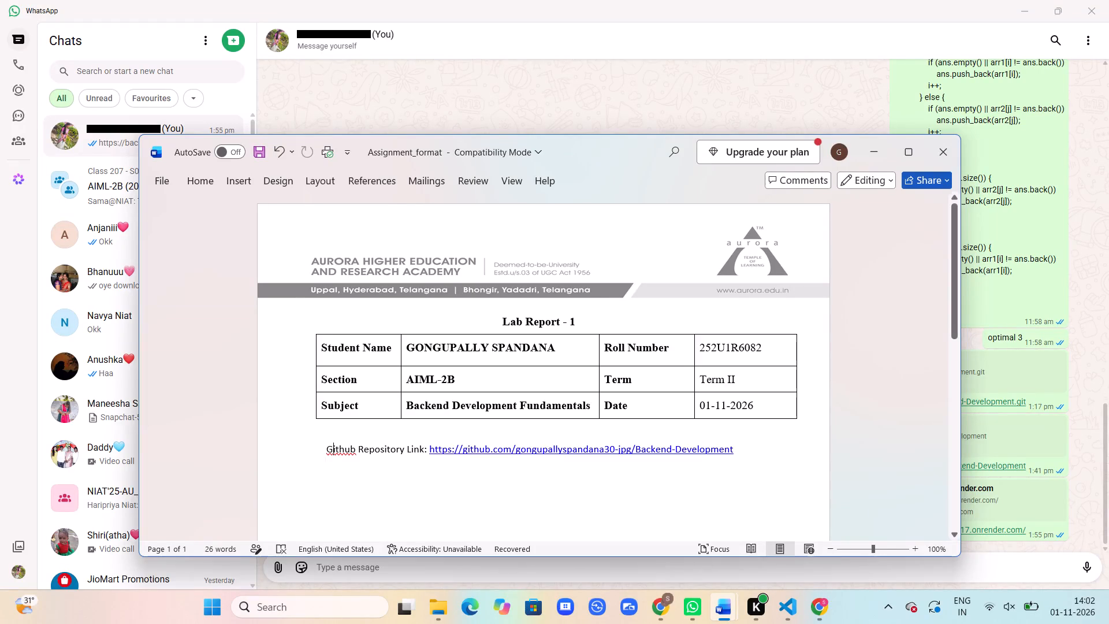
key("BackSpace")
key("g")
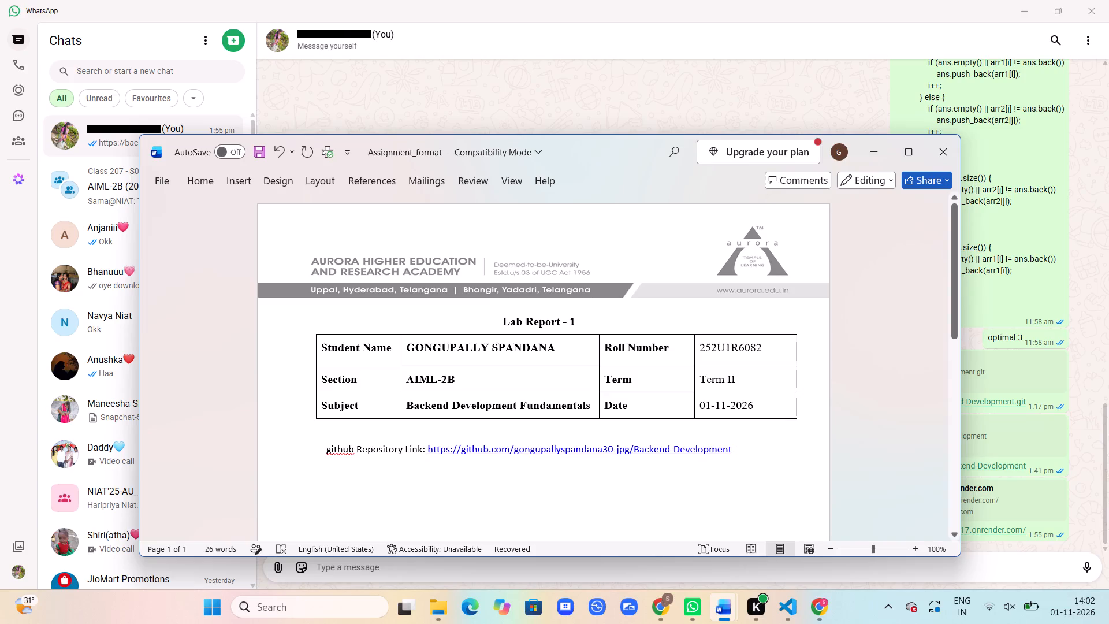
key("Right")
key("Right")
key("space")
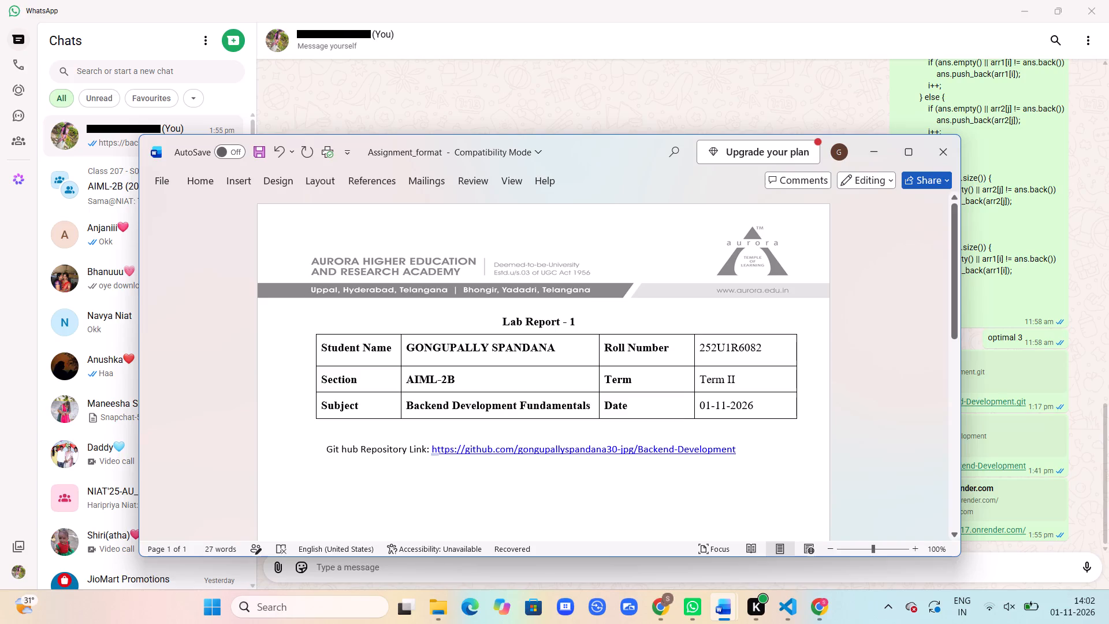
Format the whole repository link line in Times New Roman and enlarge its font by one size increment.
left_click_drag(753, 454, 276, 454)
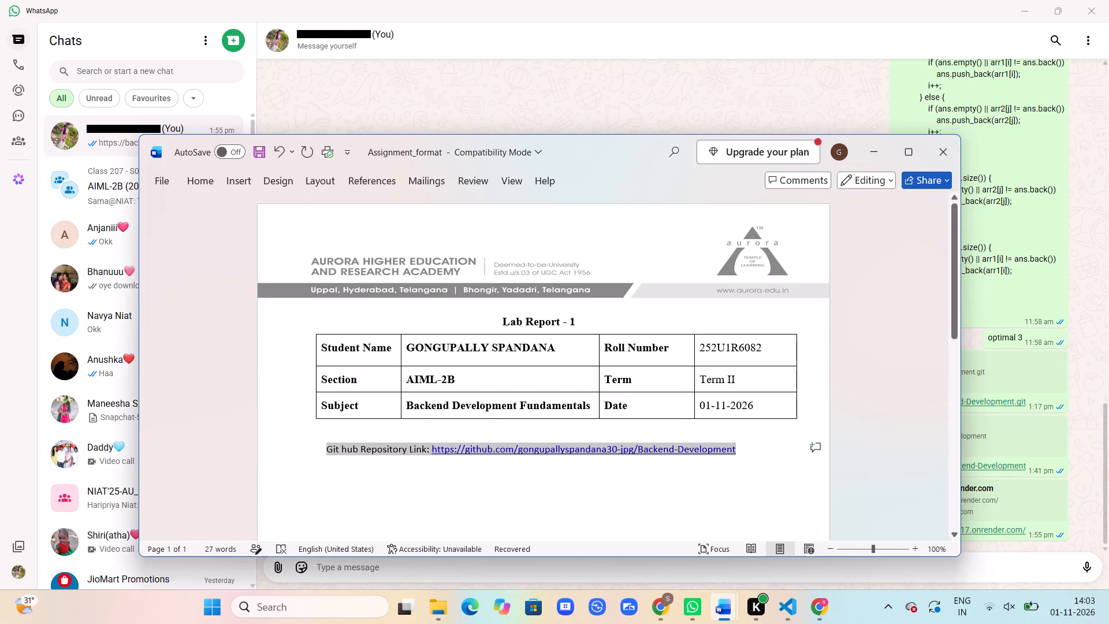
left_click_drag(276, 454, 280, 450)
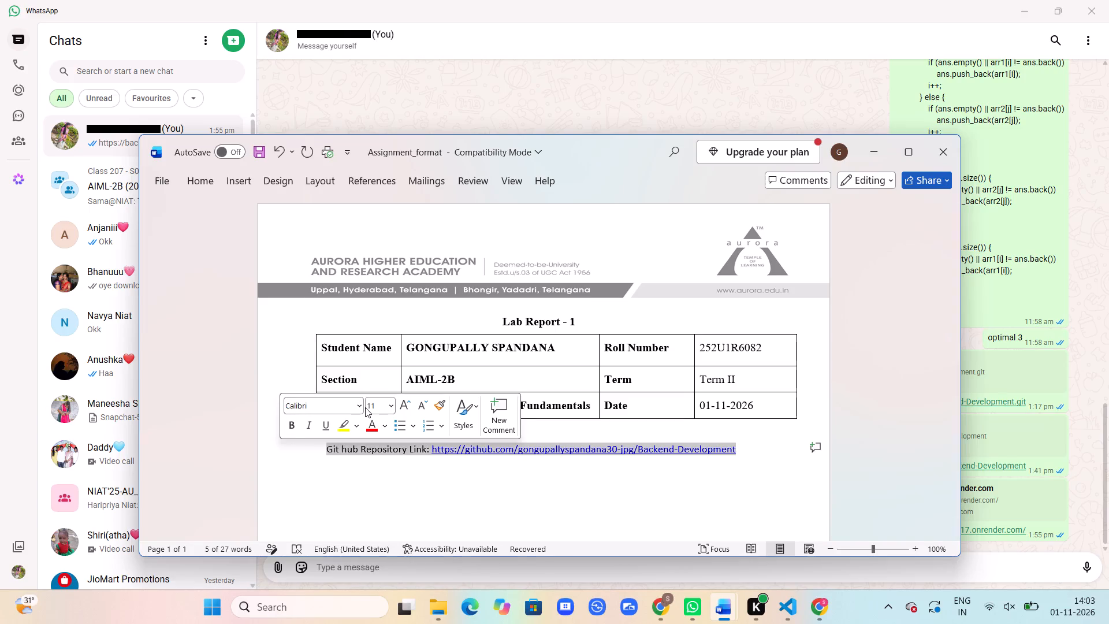
left_click(358, 406)
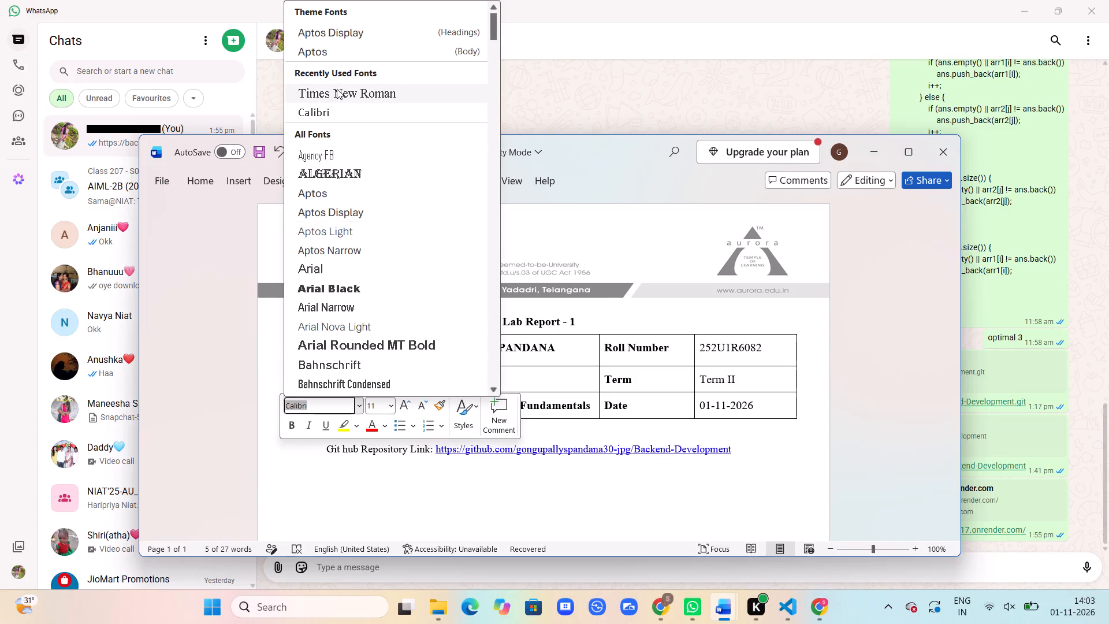
left_click(337, 89)
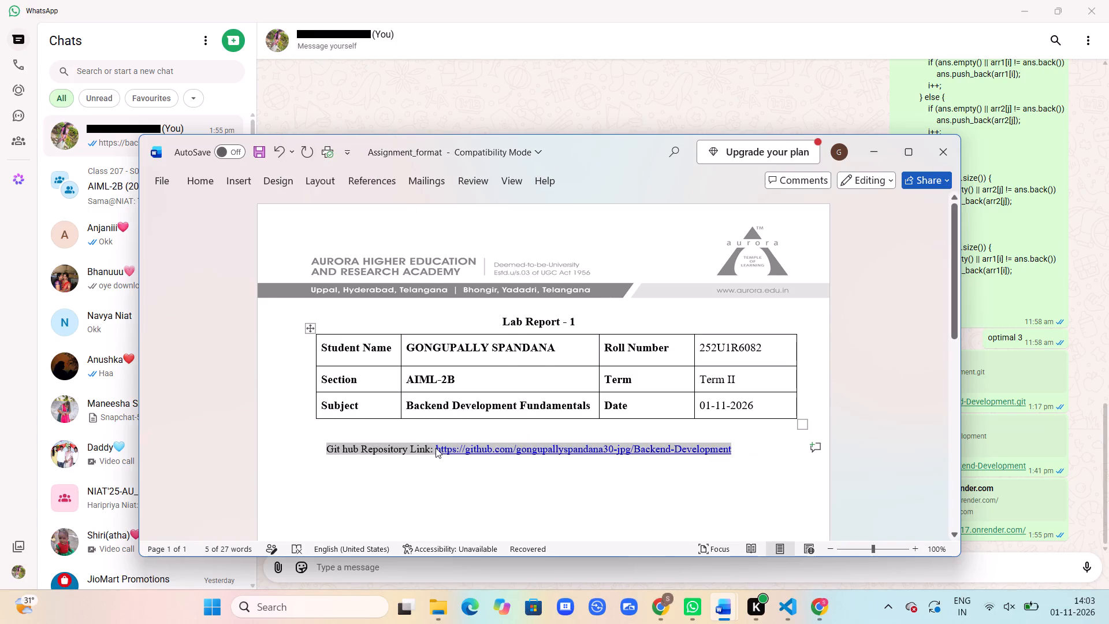
left_click(193, 175)
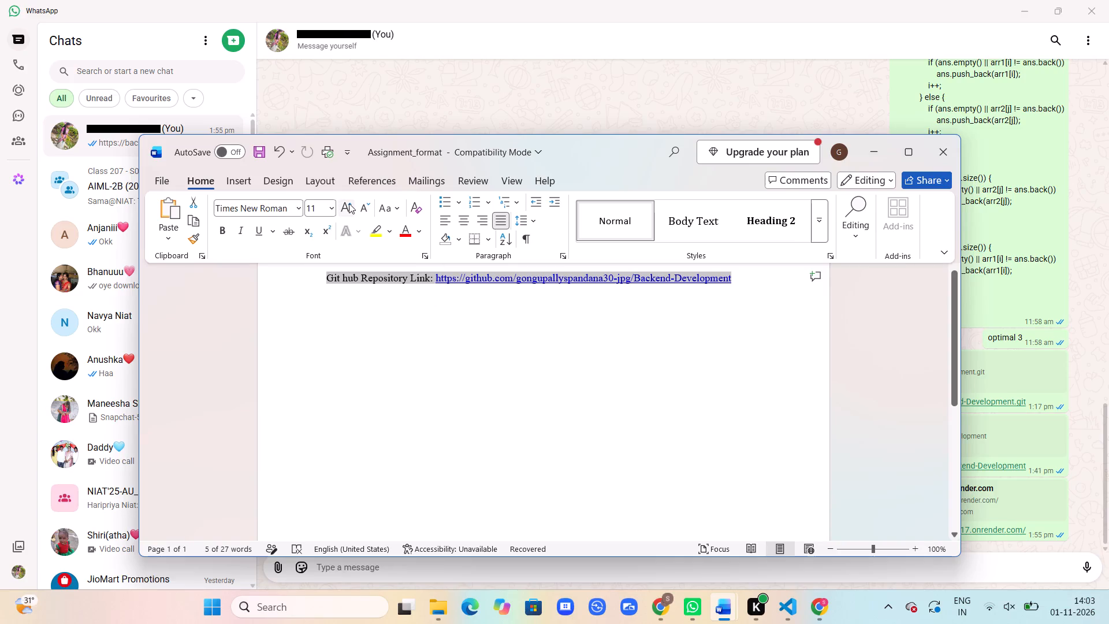
left_click(349, 203)
left_click(434, 339)
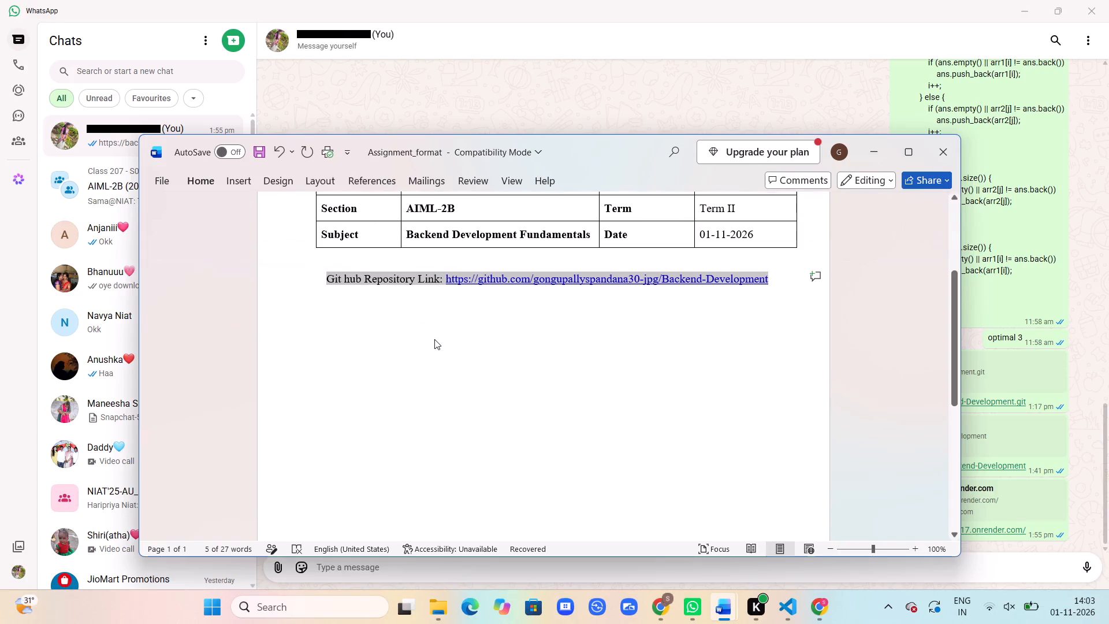
Add the line "Deployed link:" below the repository link, leaving a blank line between them.
left_click(777, 276)
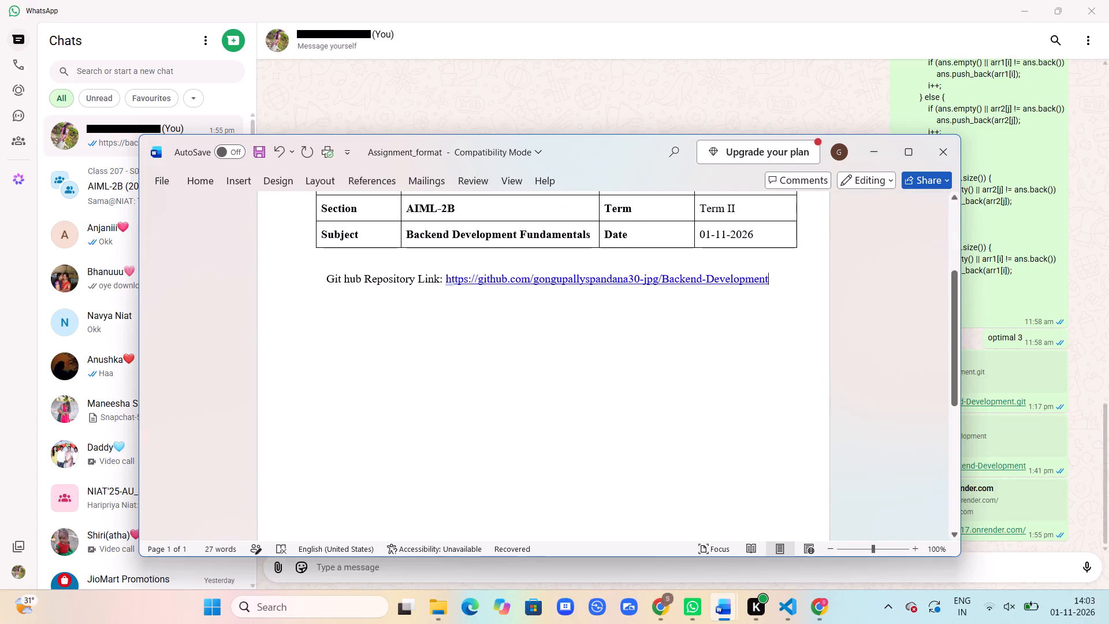
key("Return")
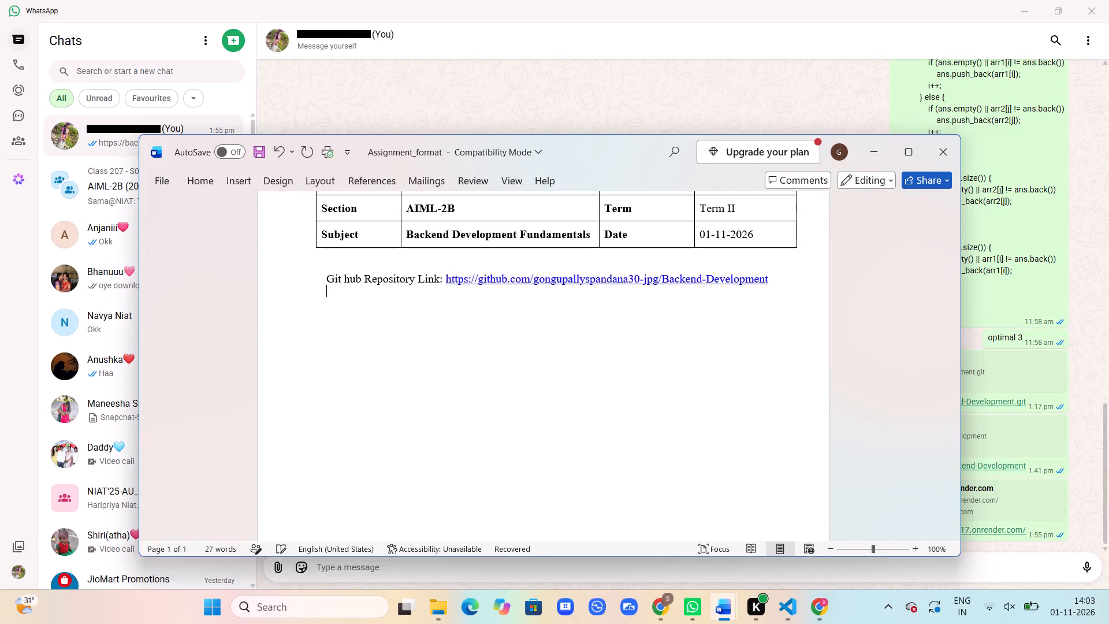
key("Return")
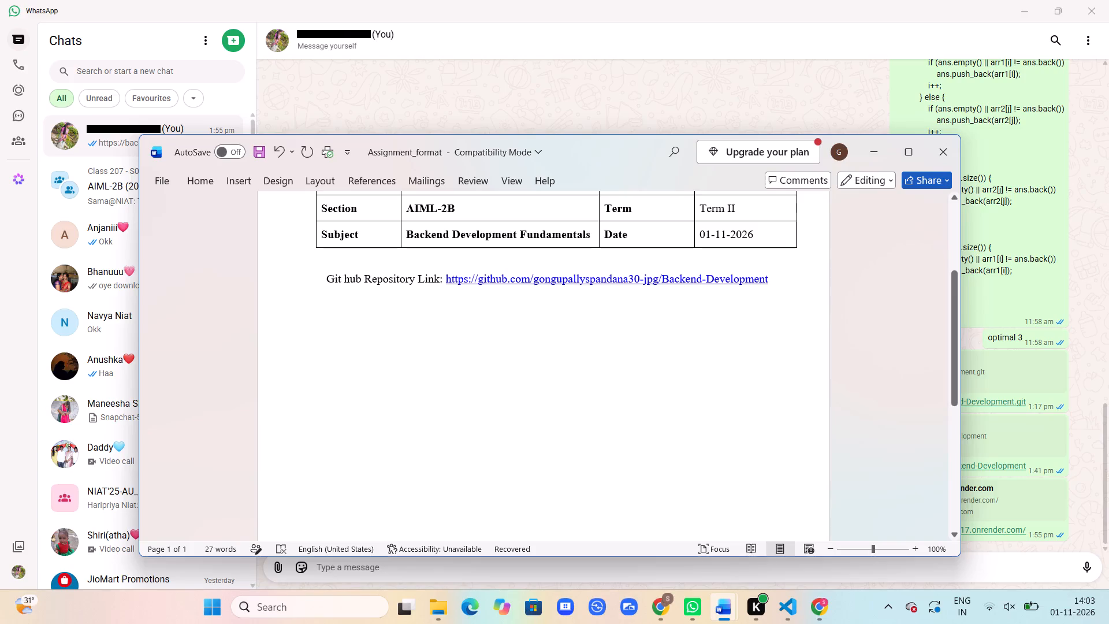
type("plo")
type("yed")
key("space")
type("link")
key("shift+colon")
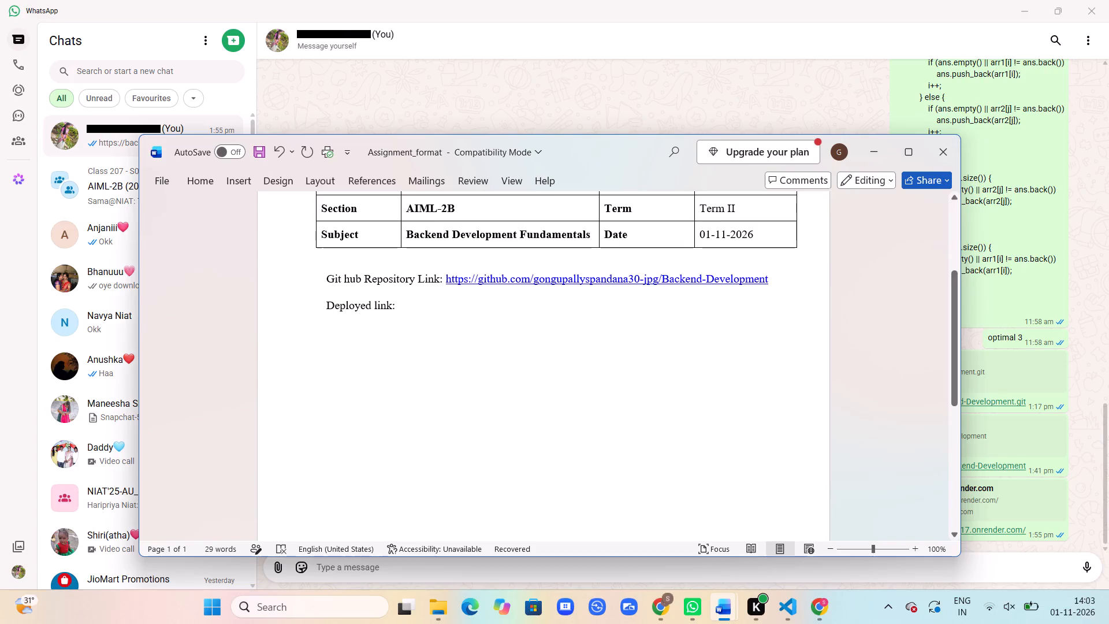
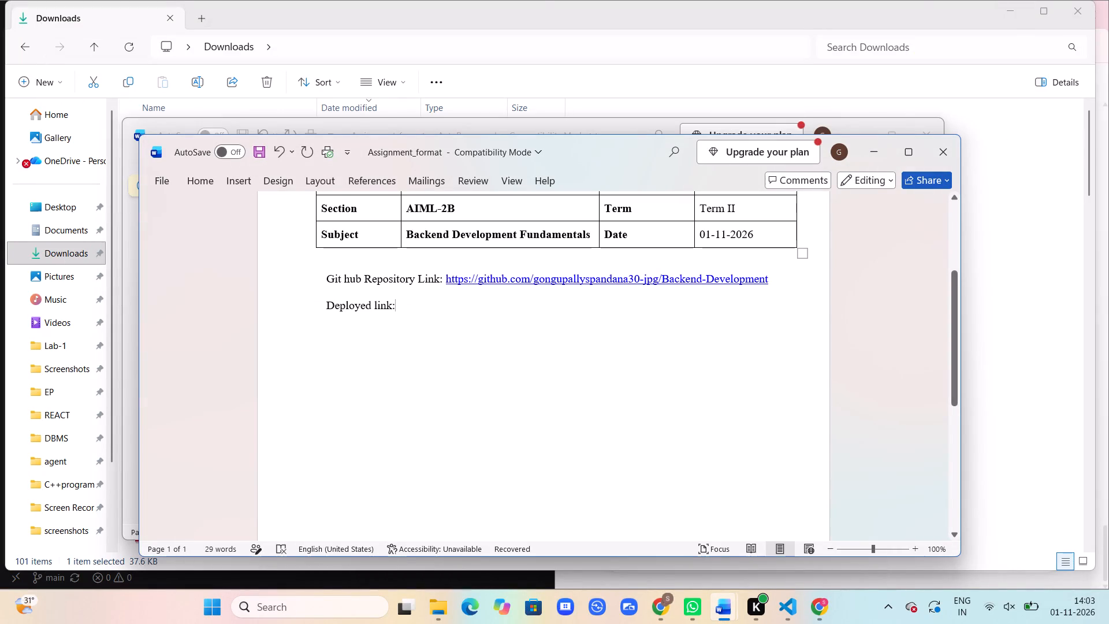
left_click(424, 348)
left_click(407, 306)
key("space")
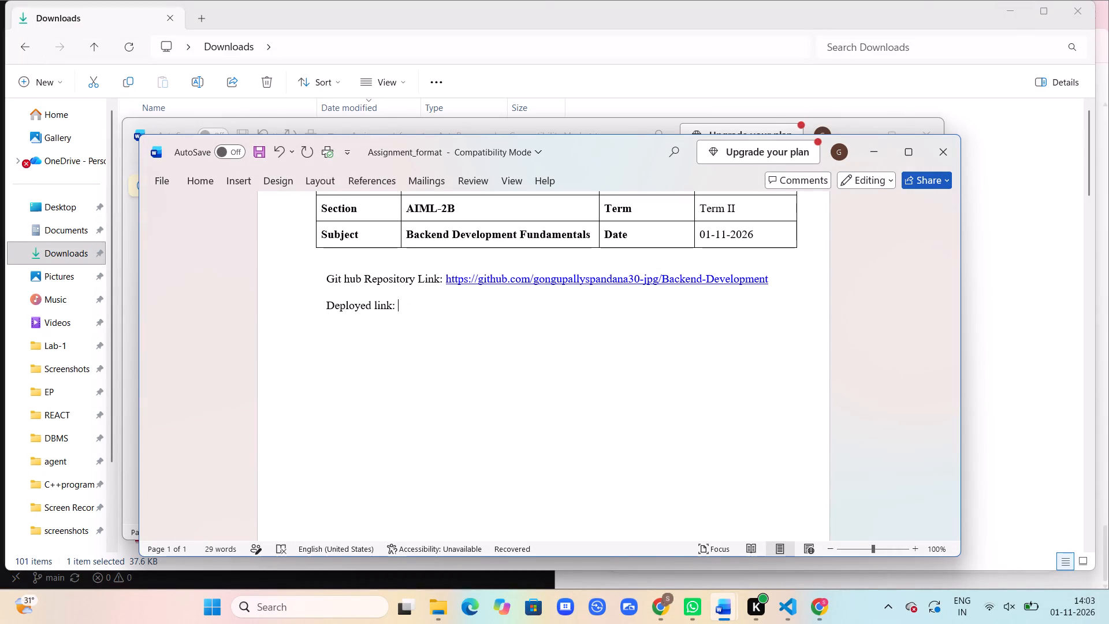
key("ctrl+v")
key("Return")
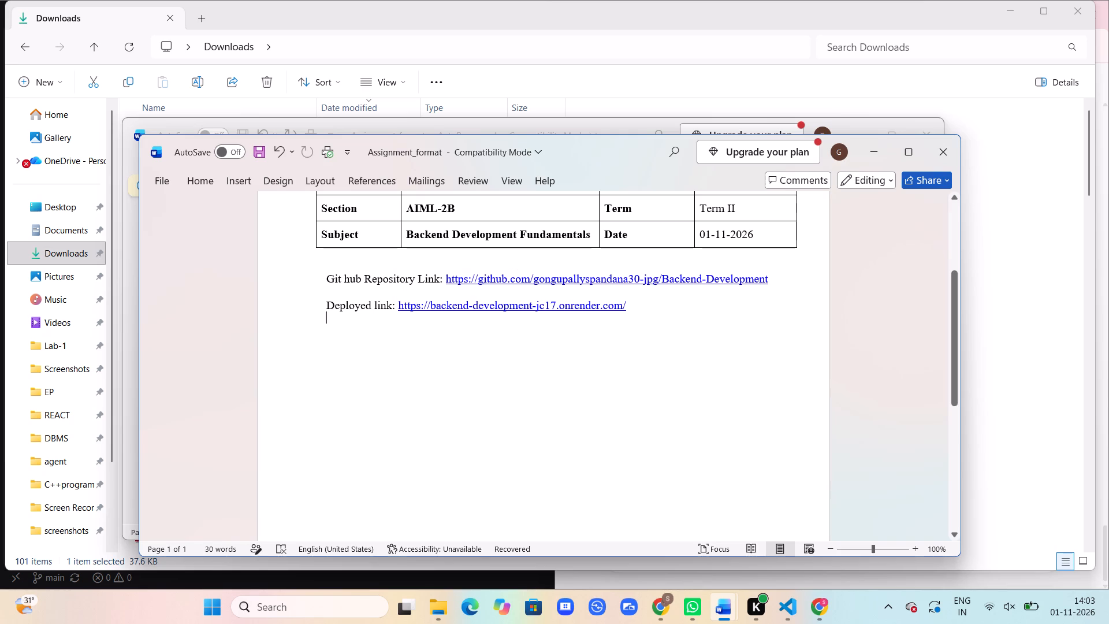
Make the "Deployed link:" label bold, leaving its URL in regular weight.
left_click_drag(395, 305, 334, 309)
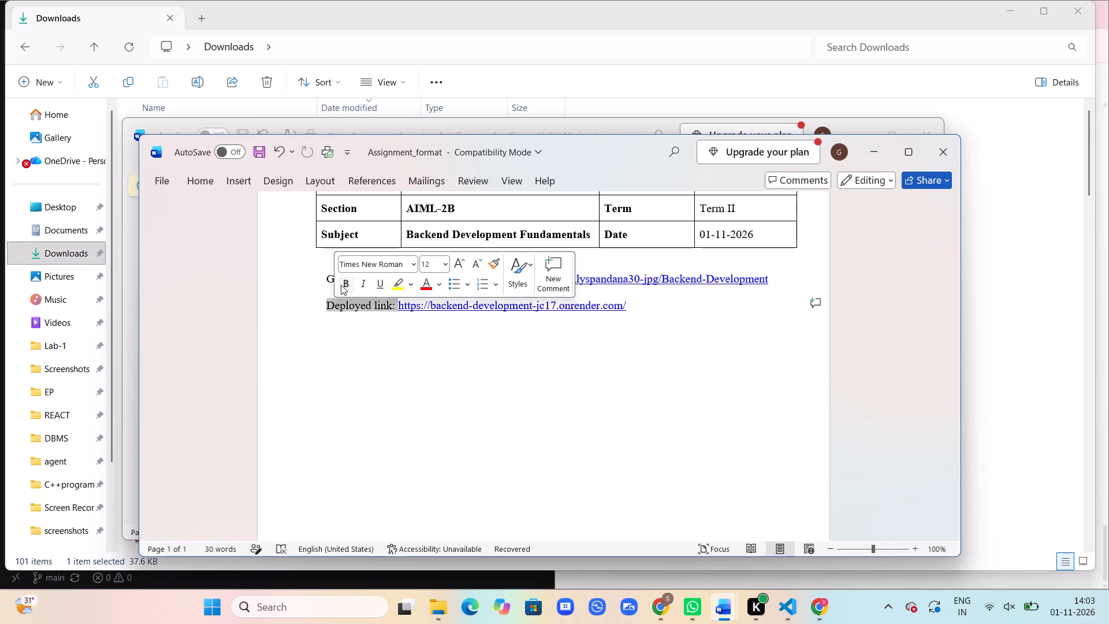
left_click(341, 285)
left_click(381, 343)
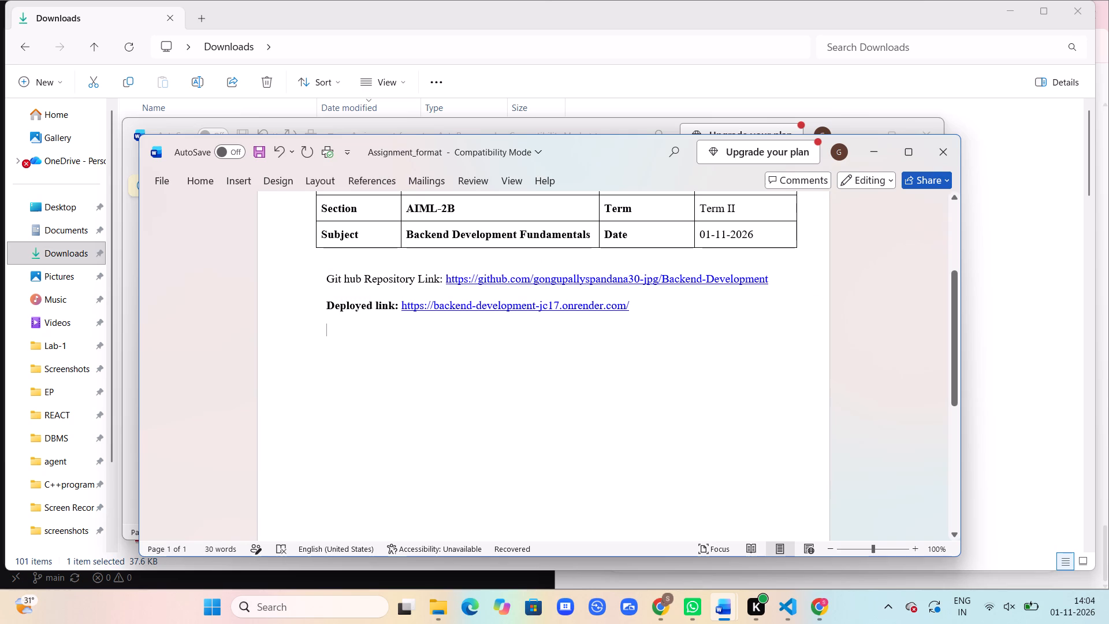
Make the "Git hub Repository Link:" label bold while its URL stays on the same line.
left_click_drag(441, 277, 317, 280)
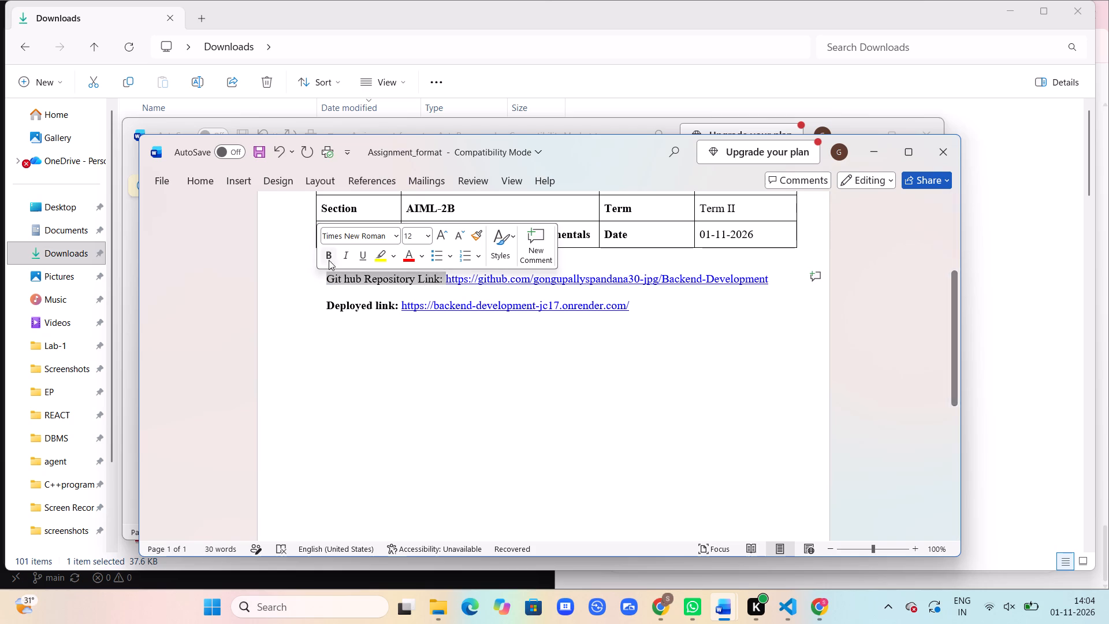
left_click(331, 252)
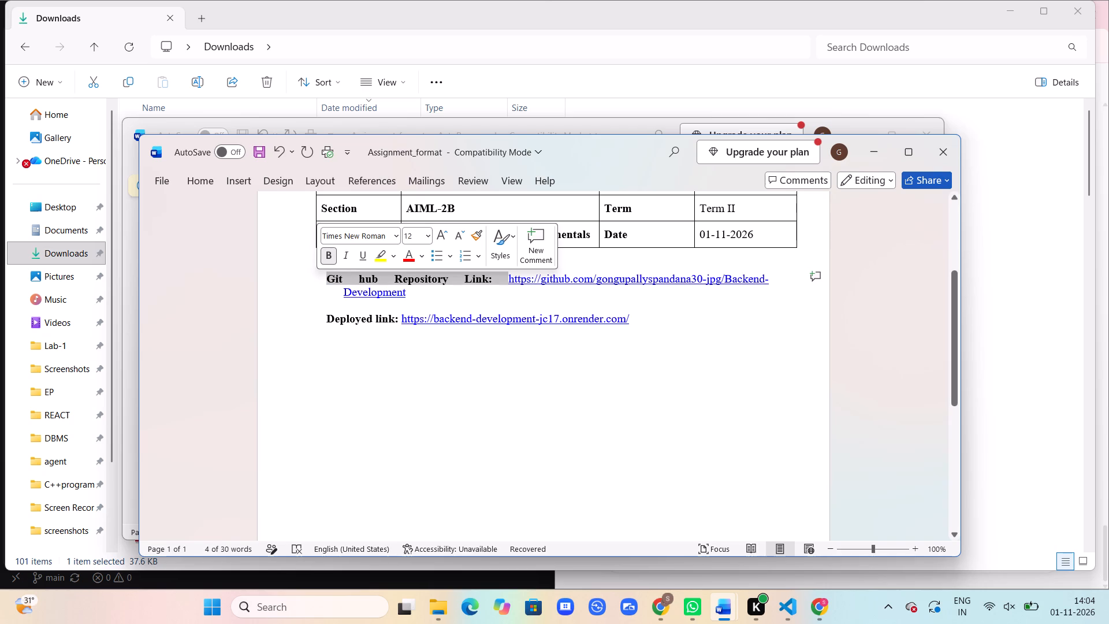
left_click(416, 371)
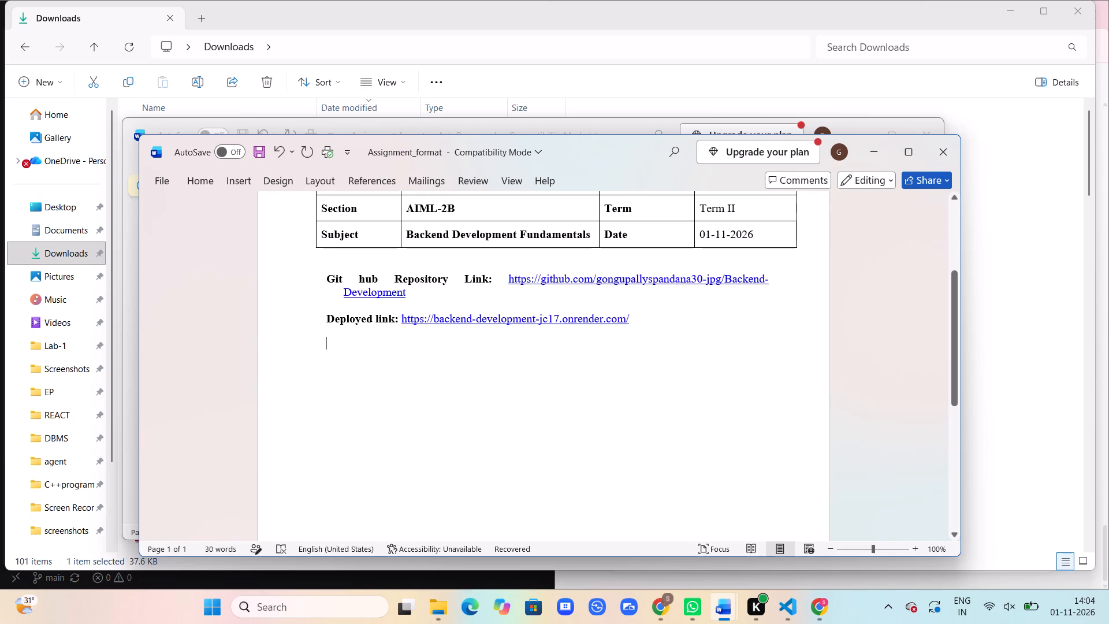
Maximize the Assignment_format document window.
left_click_drag(492, 278, 325, 278)
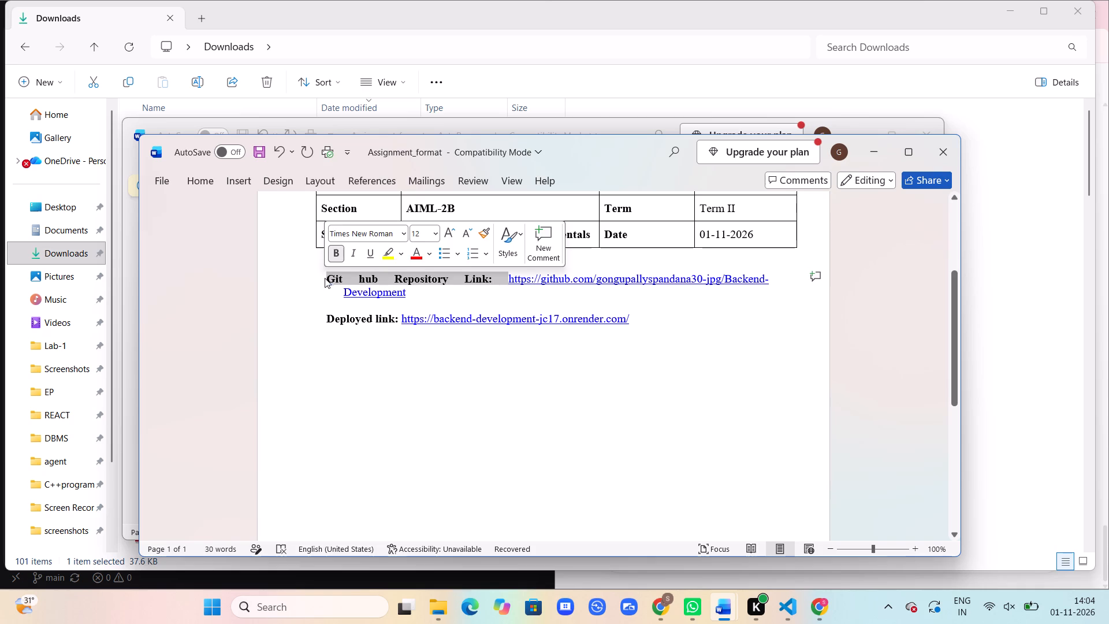
left_click(187, 176)
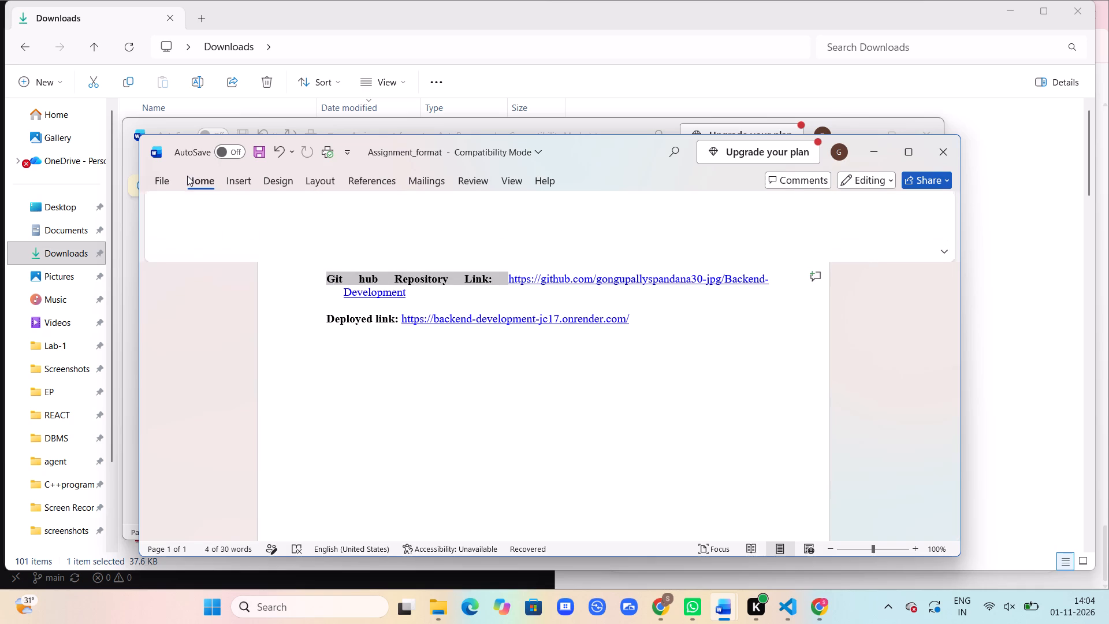
scroll(740, 216, "left", 1)
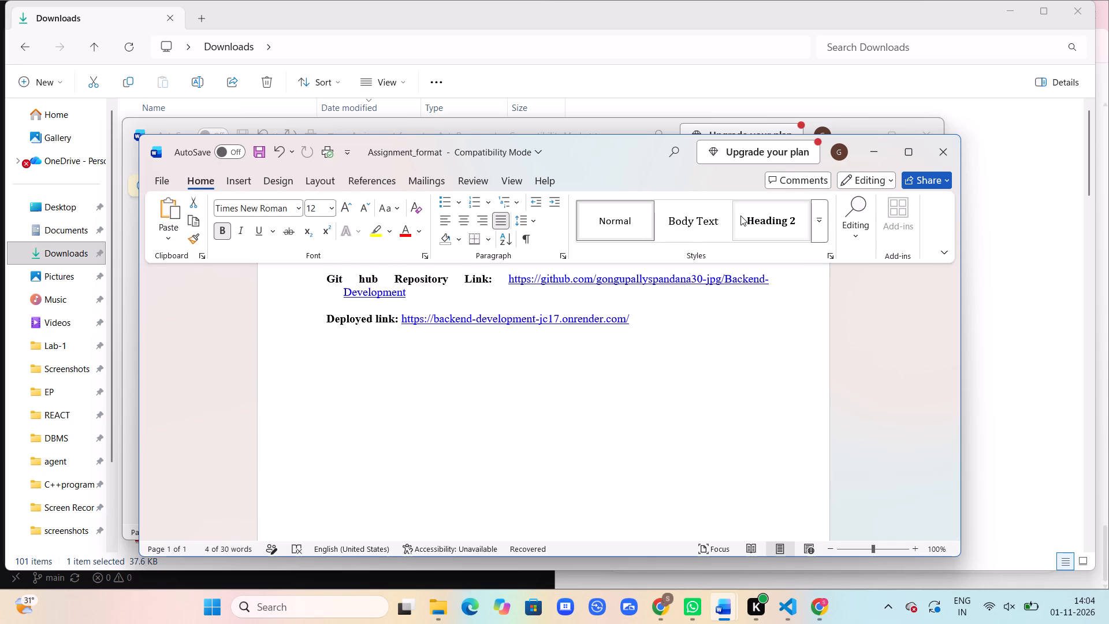
scroll(740, 216, "left", 1)
left_click(912, 146)
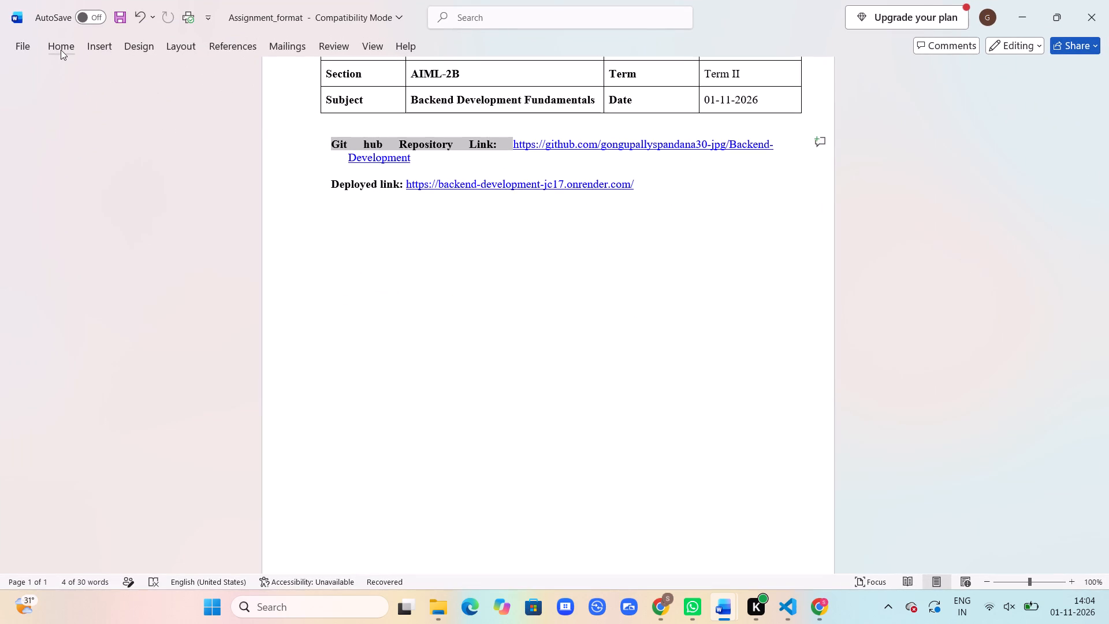
left_click(61, 50)
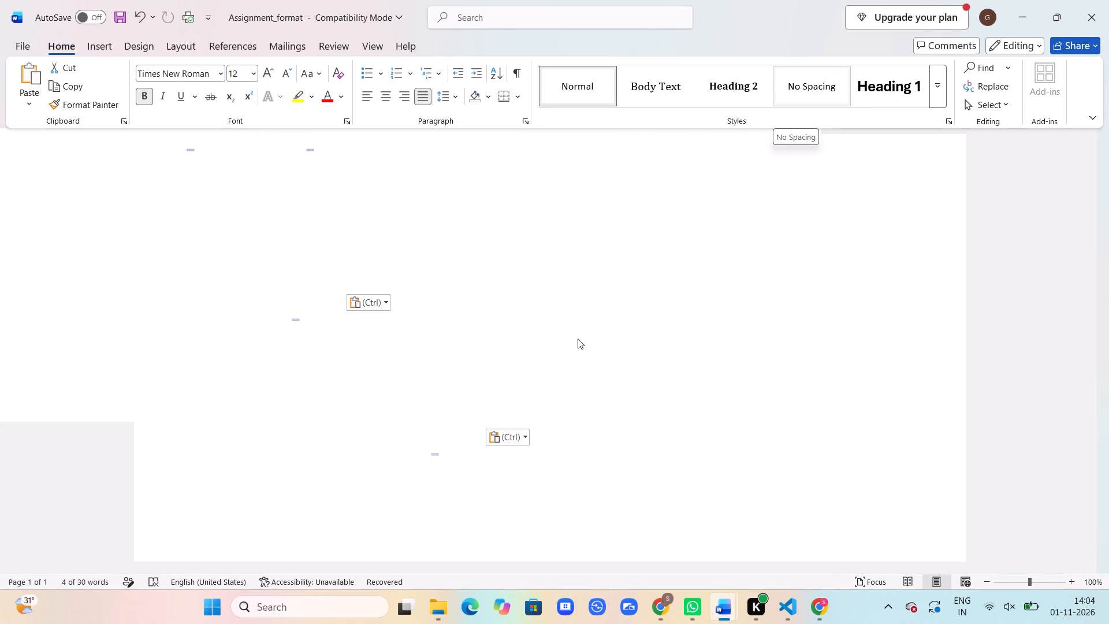
left_click(578, 339)
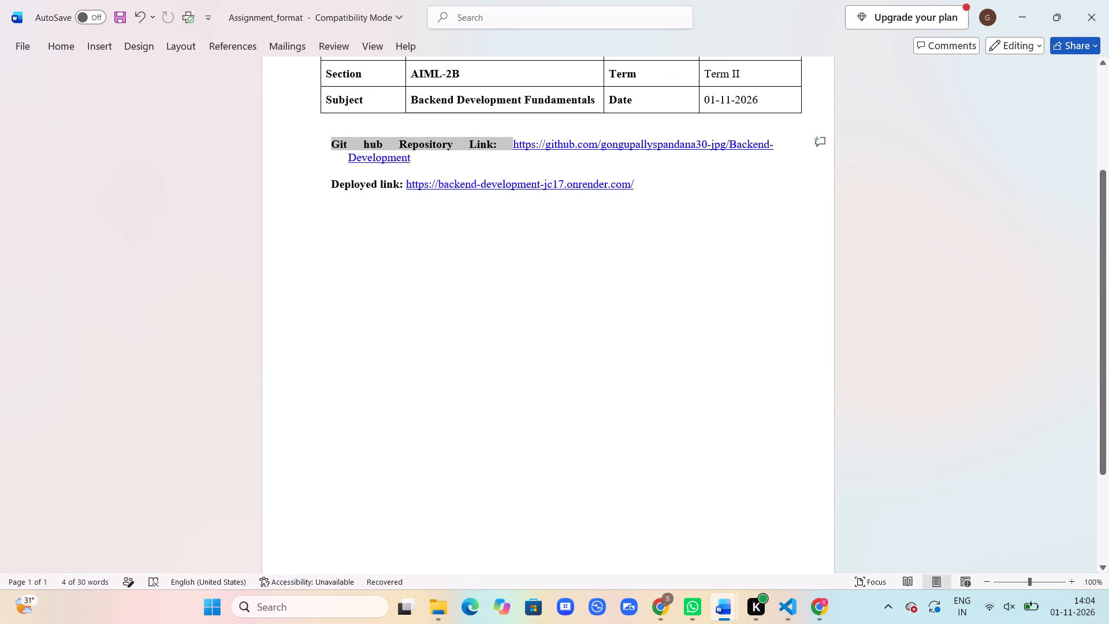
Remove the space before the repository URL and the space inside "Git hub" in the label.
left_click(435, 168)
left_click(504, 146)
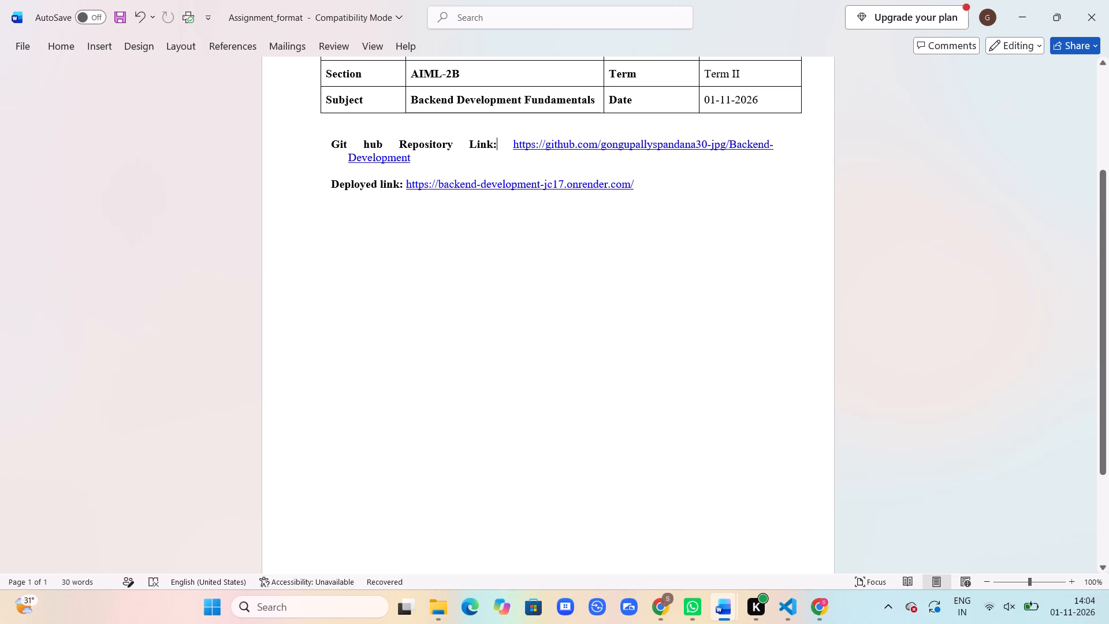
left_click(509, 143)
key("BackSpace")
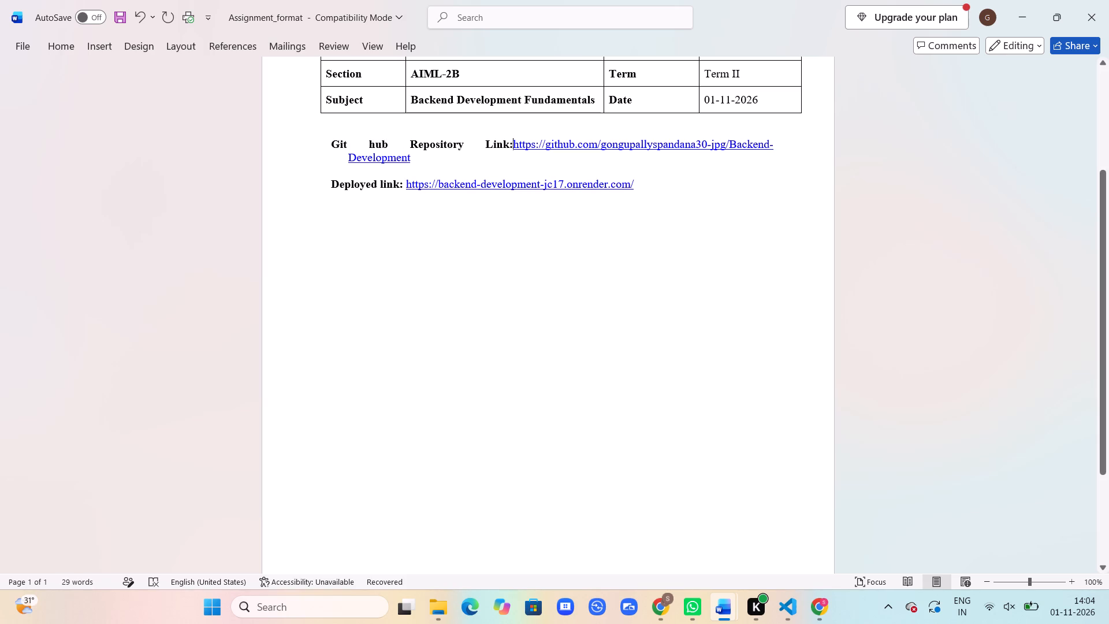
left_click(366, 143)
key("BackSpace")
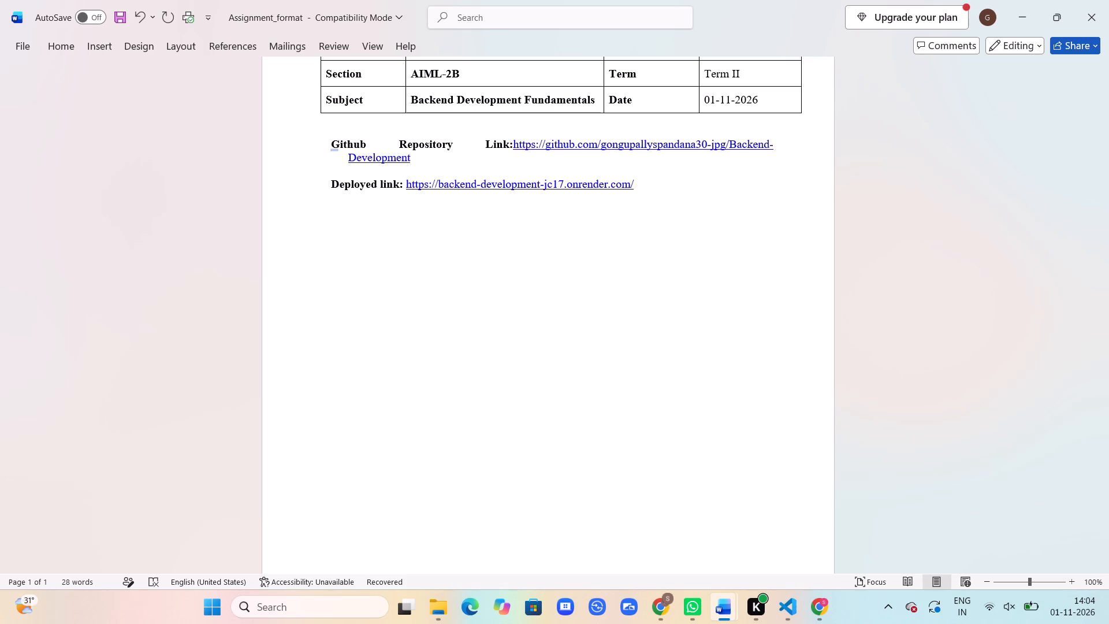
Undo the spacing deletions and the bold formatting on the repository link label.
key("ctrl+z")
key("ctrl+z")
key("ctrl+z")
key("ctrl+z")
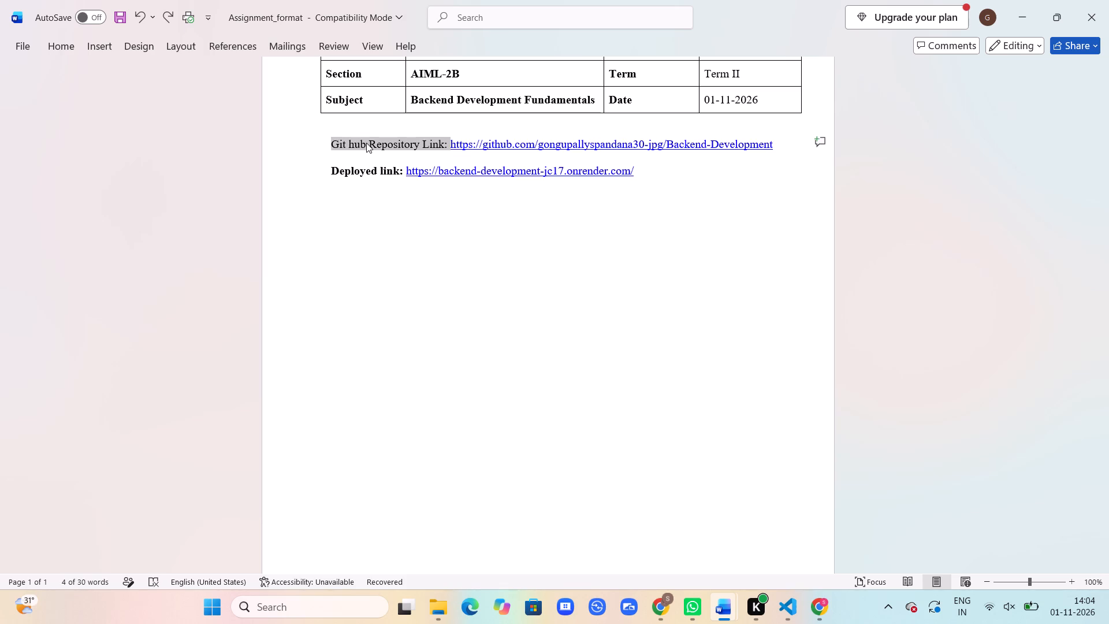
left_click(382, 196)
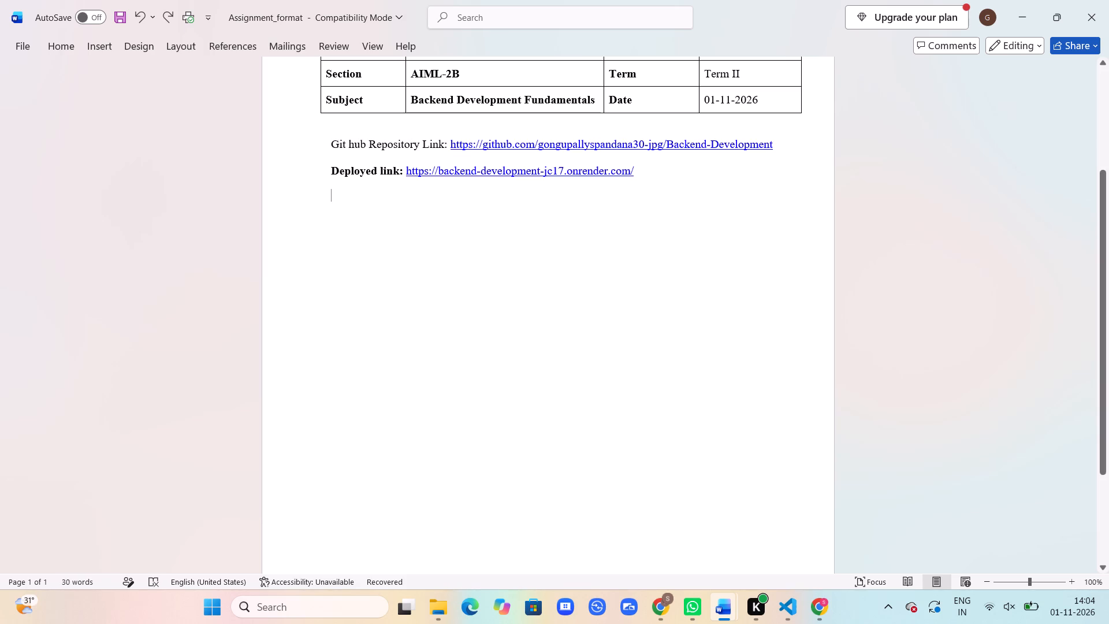
Move the GitHub repository URL onto its own line directly below its label.
left_click(448, 141)
key("Return")
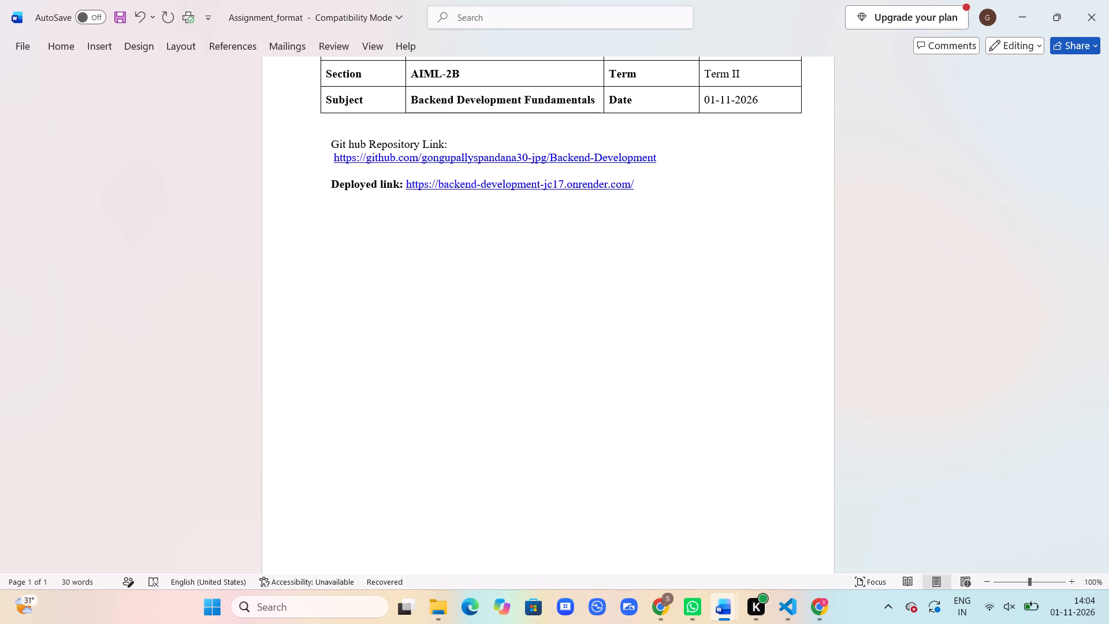
Make the "Git hub Repository Link:" label bold on its separate line.
left_click_drag(453, 142, 345, 142)
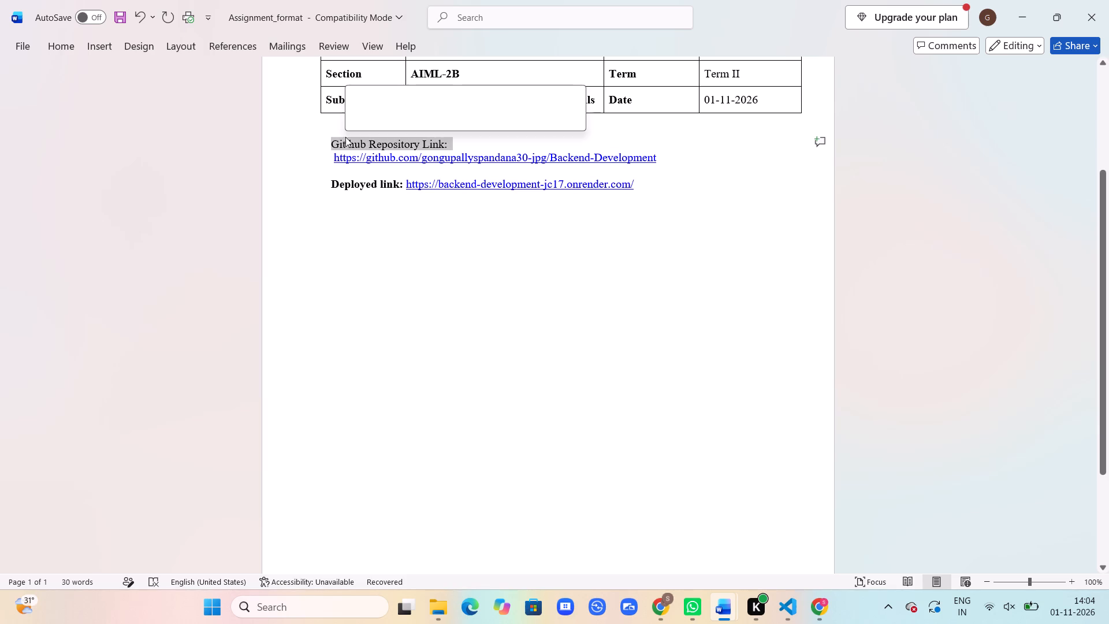
left_click(356, 117)
left_click(412, 262)
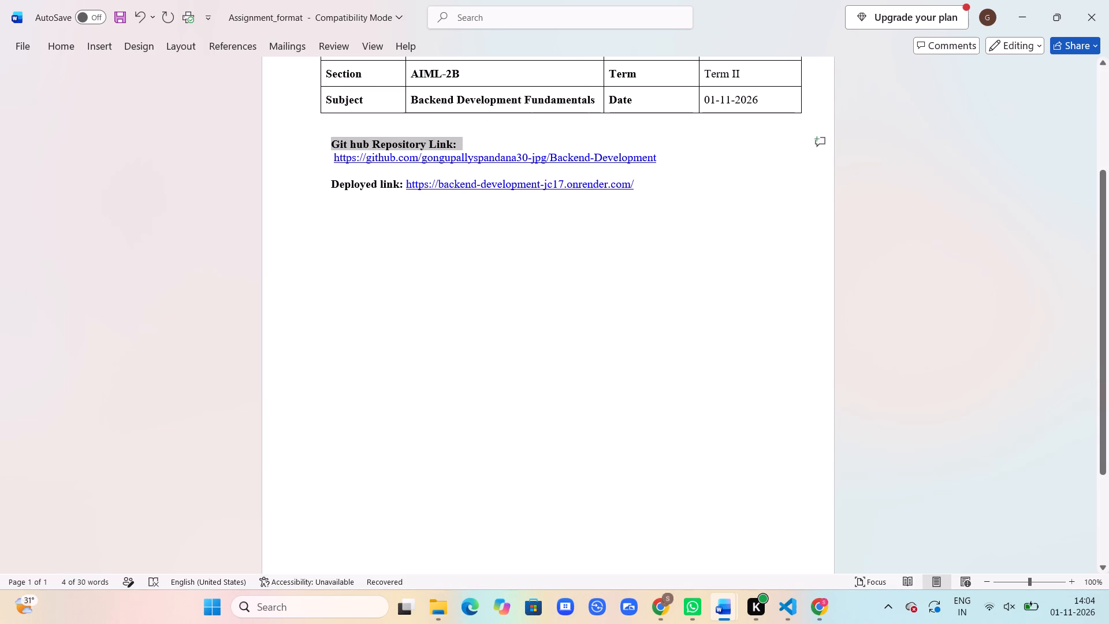
Move the deployed URL onto its own line directly below the "Deployed link:" label.
left_click(403, 194)
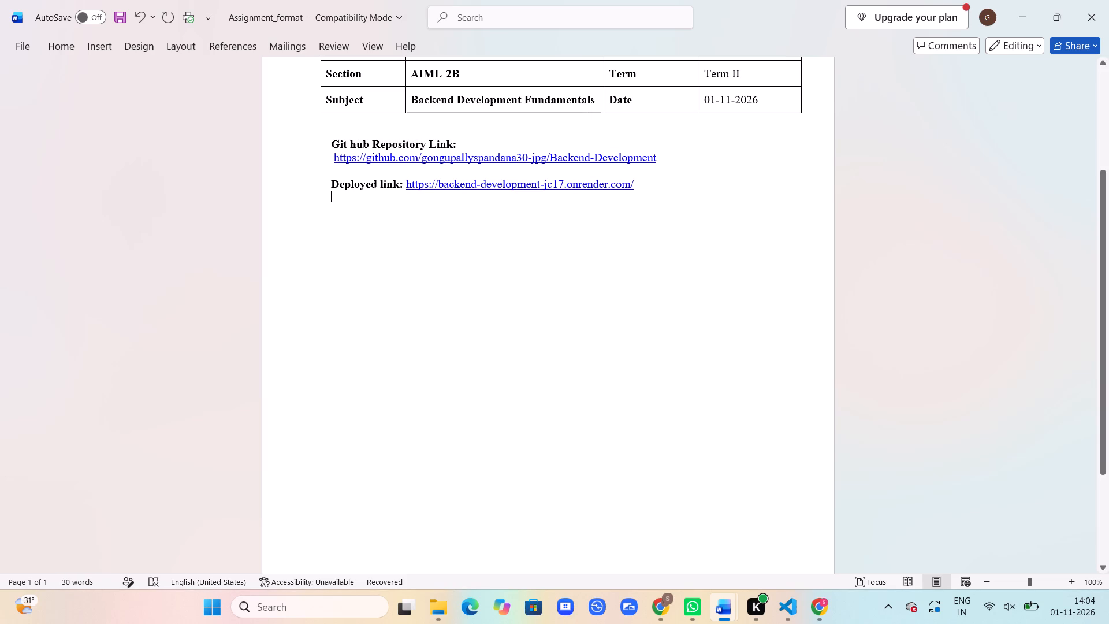
left_click(406, 184)
key("Return")
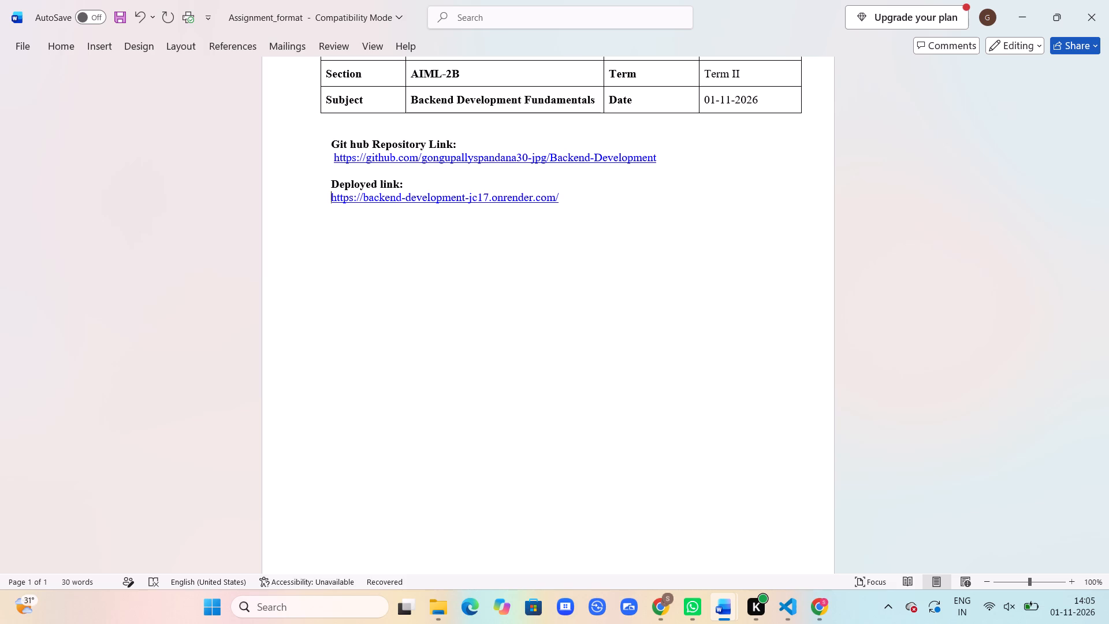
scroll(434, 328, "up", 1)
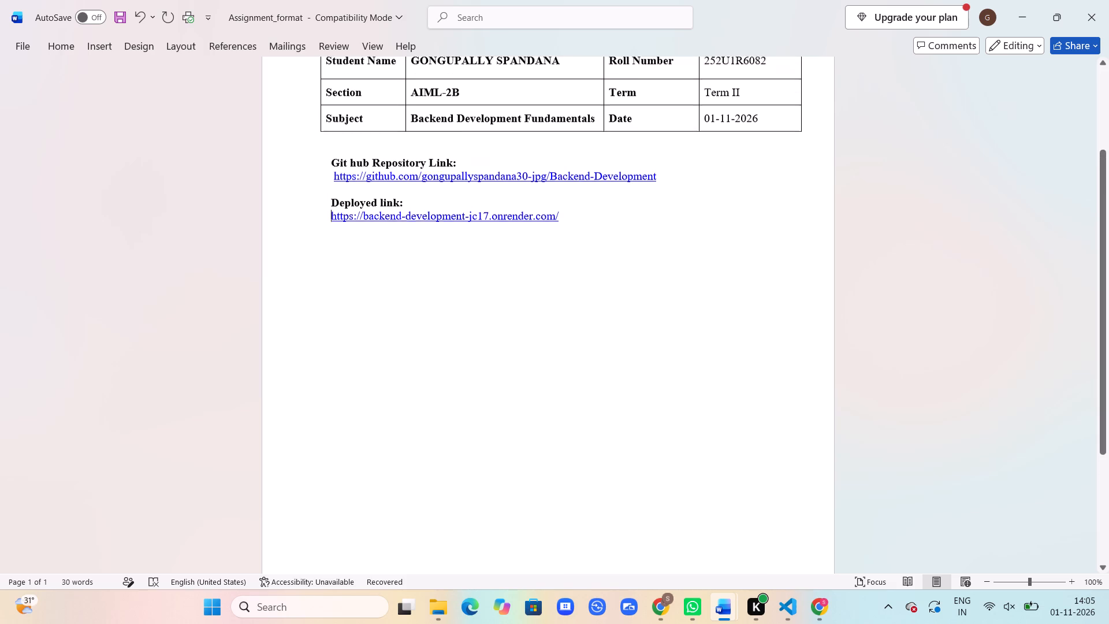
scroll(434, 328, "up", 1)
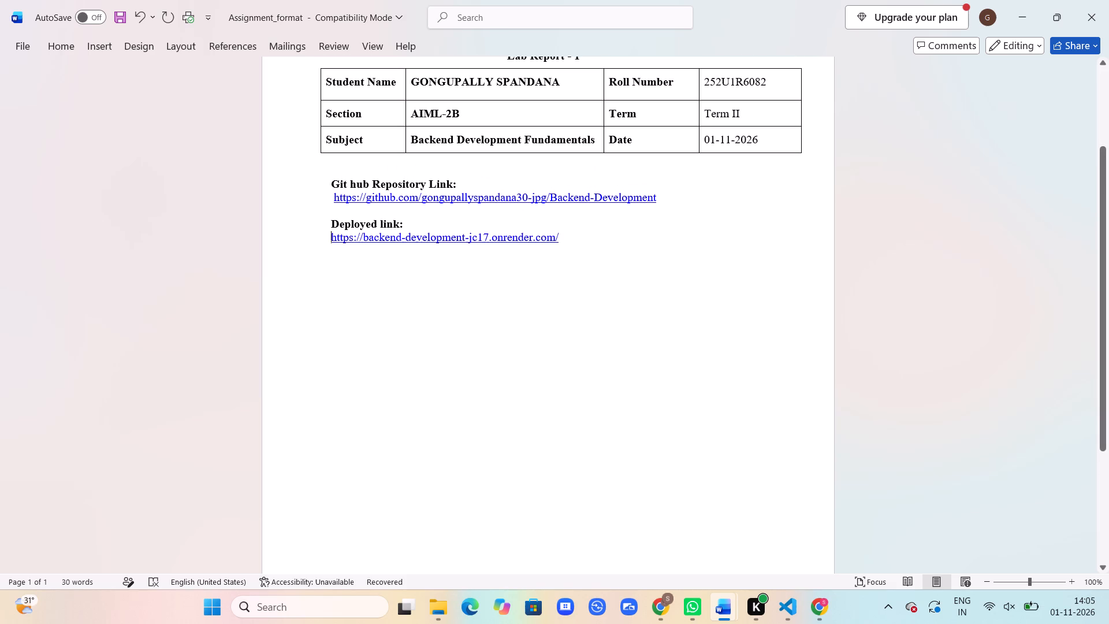
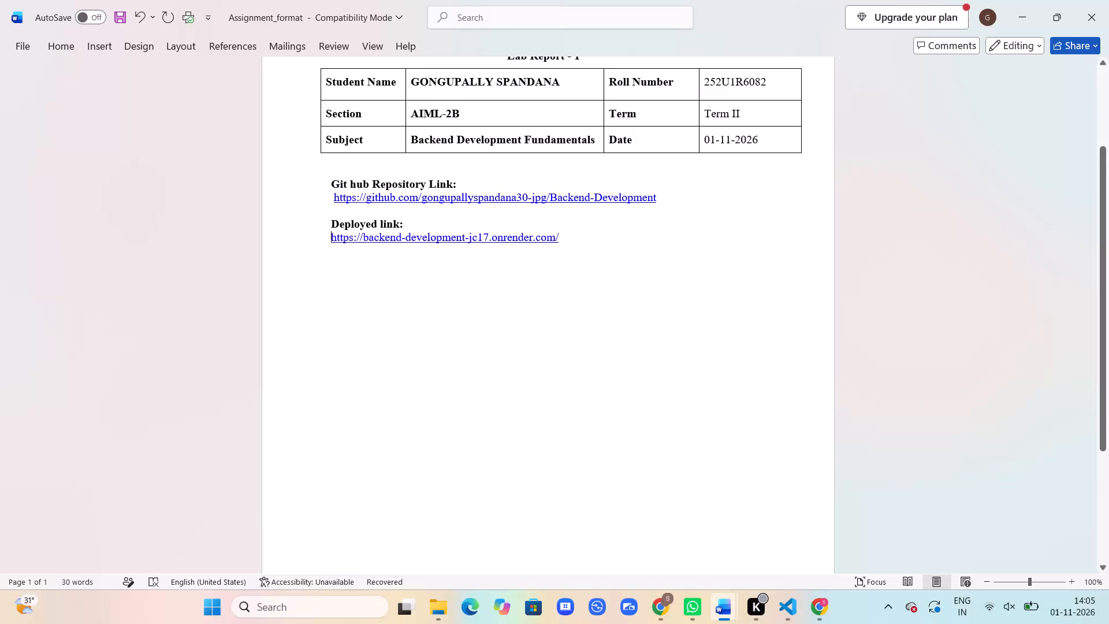
Print the report to a PDF file named "Lab report-1 BDF" in the Downloads folder.
scroll(702, 228, "up", 1)
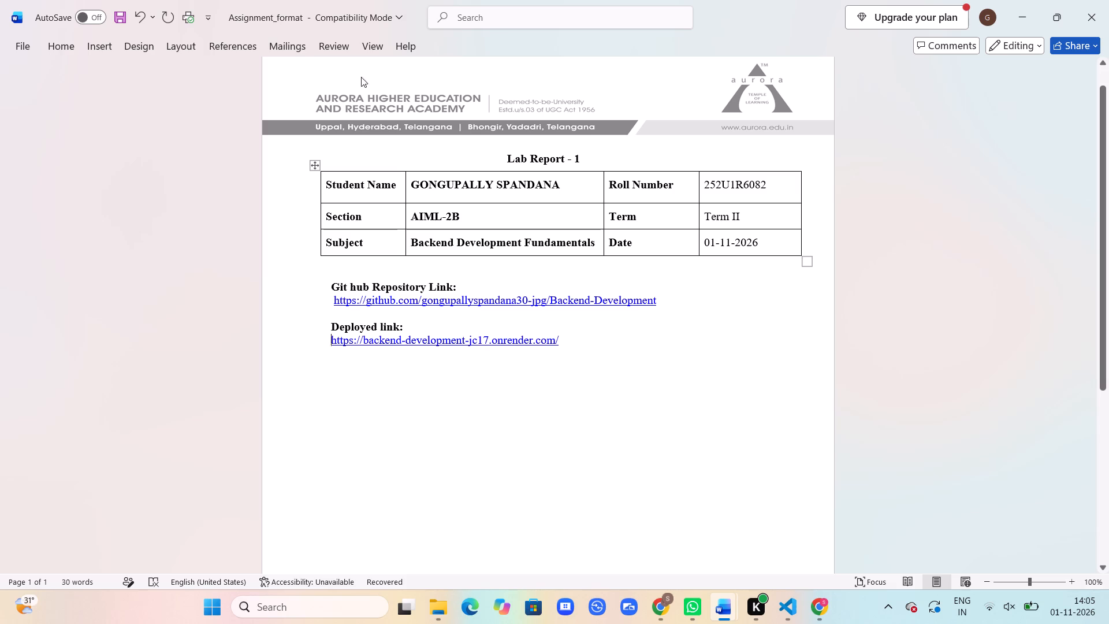
left_click(194, 17)
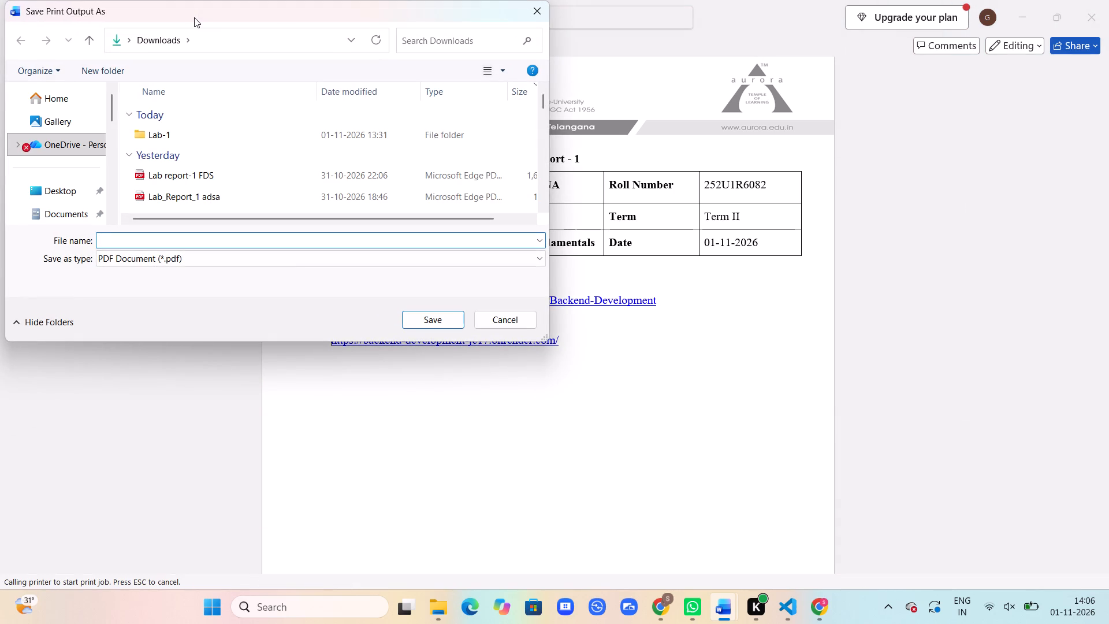
left_click(163, 177)
left_click(173, 238)
left_click(173, 238)
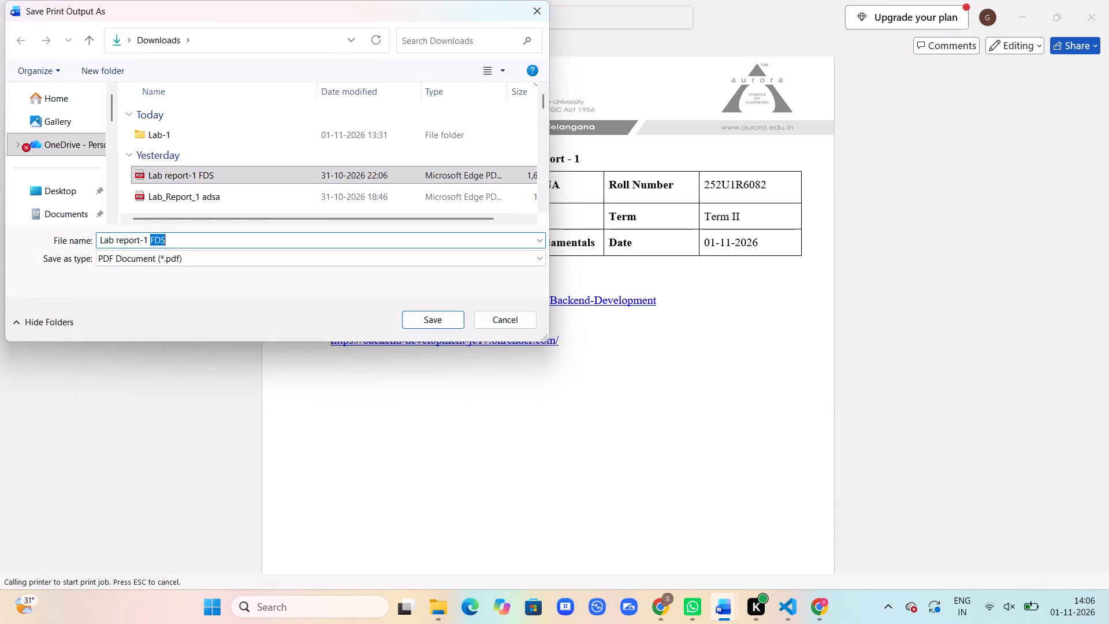
key("BackSpace")
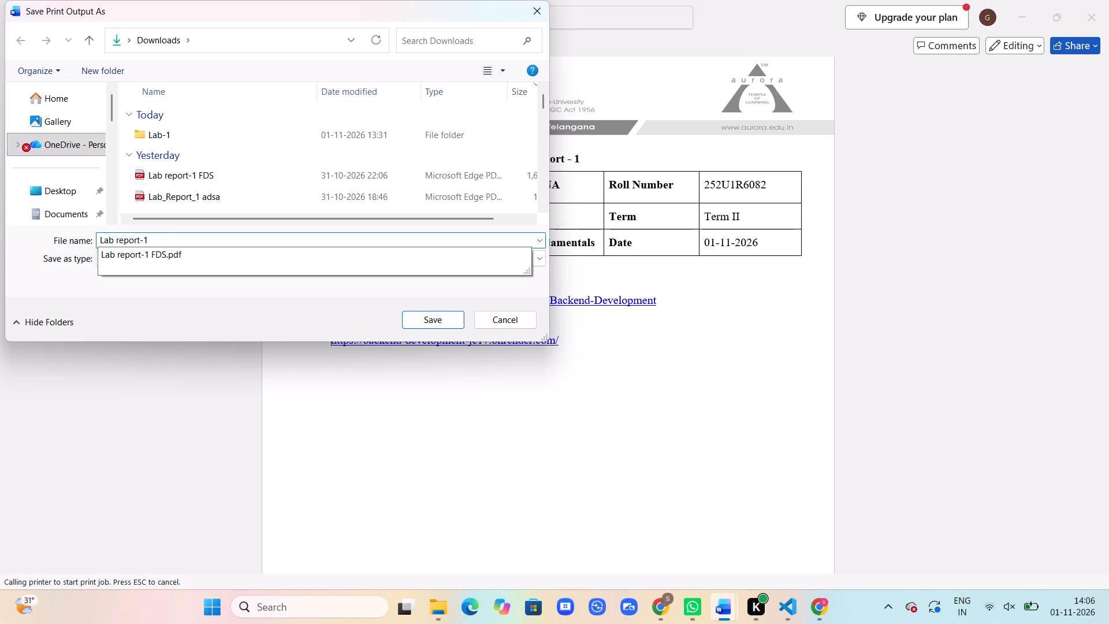
type("BDF")
left_click(422, 321)
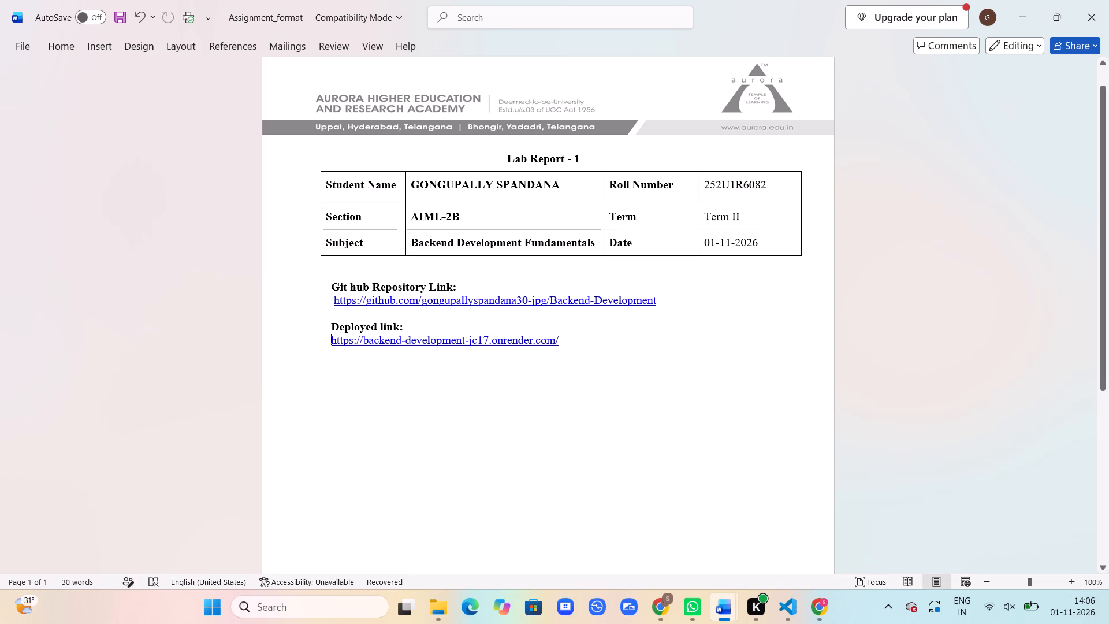
Minimize both Word documents, the Downloads folder, the Chrome browser and the Visual Studio Code window.
left_click(1028, 1)
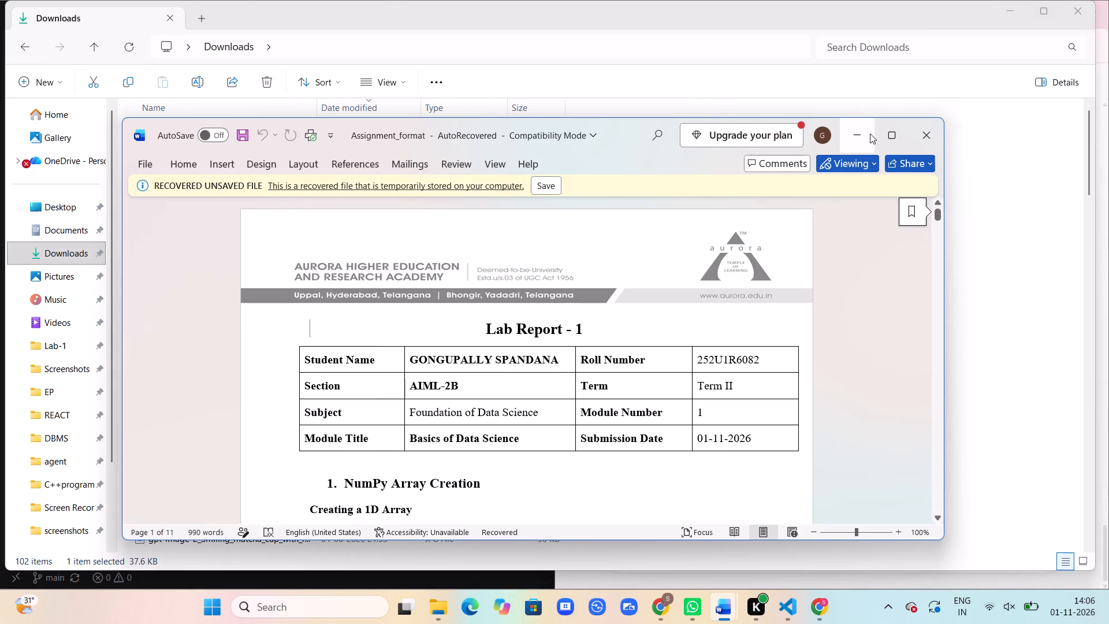
left_click(870, 133)
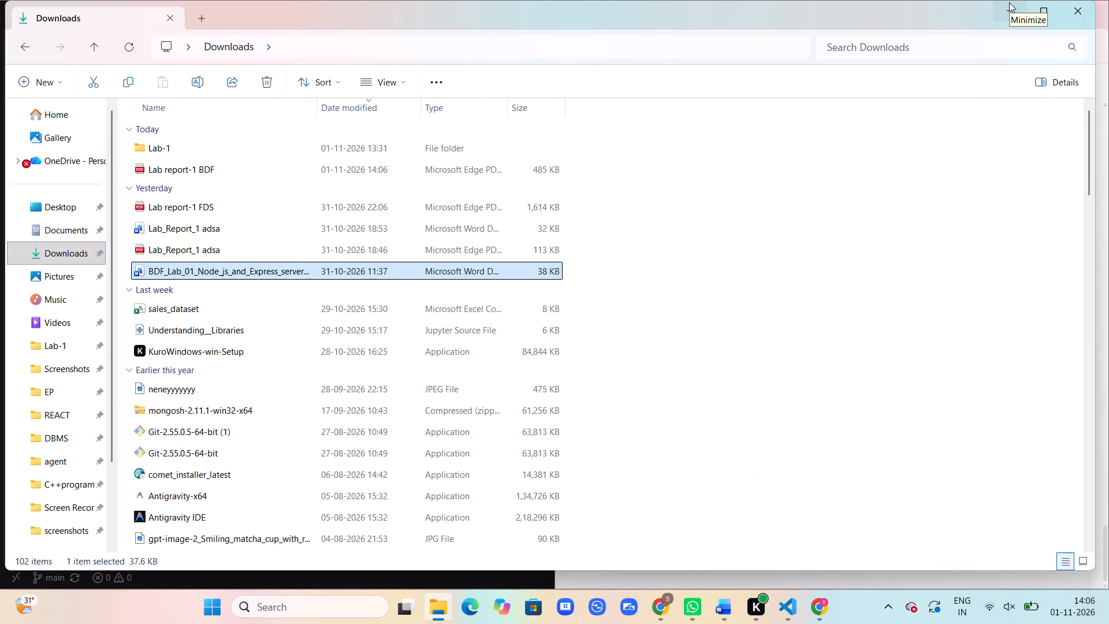
left_click(1009, 2)
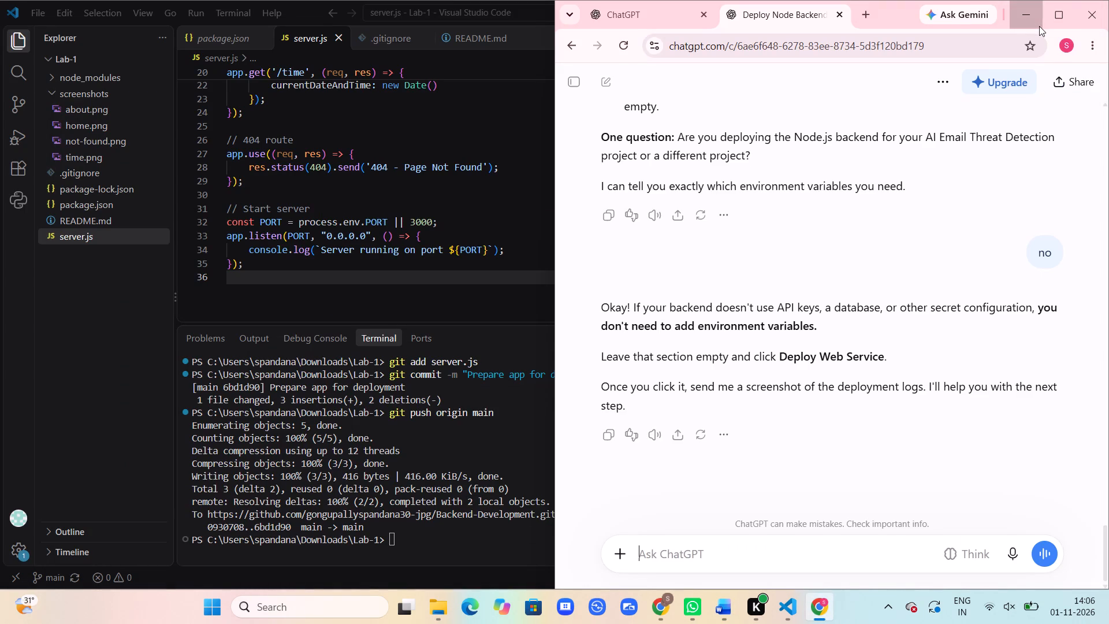
left_click(1039, 26)
left_click(1098, 0)
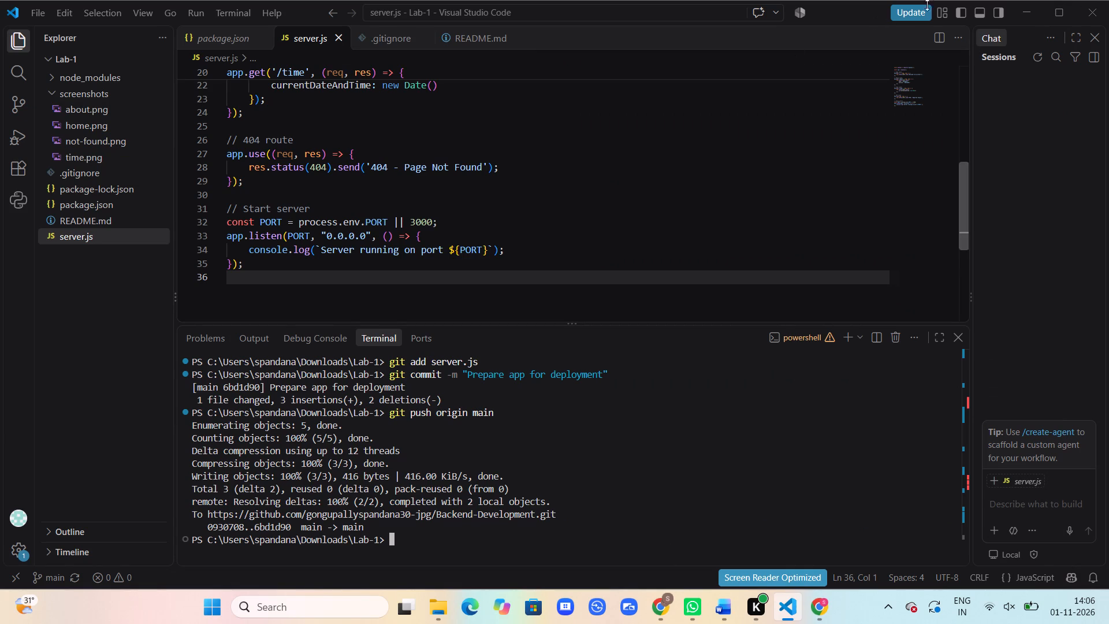
left_click(1025, 0)
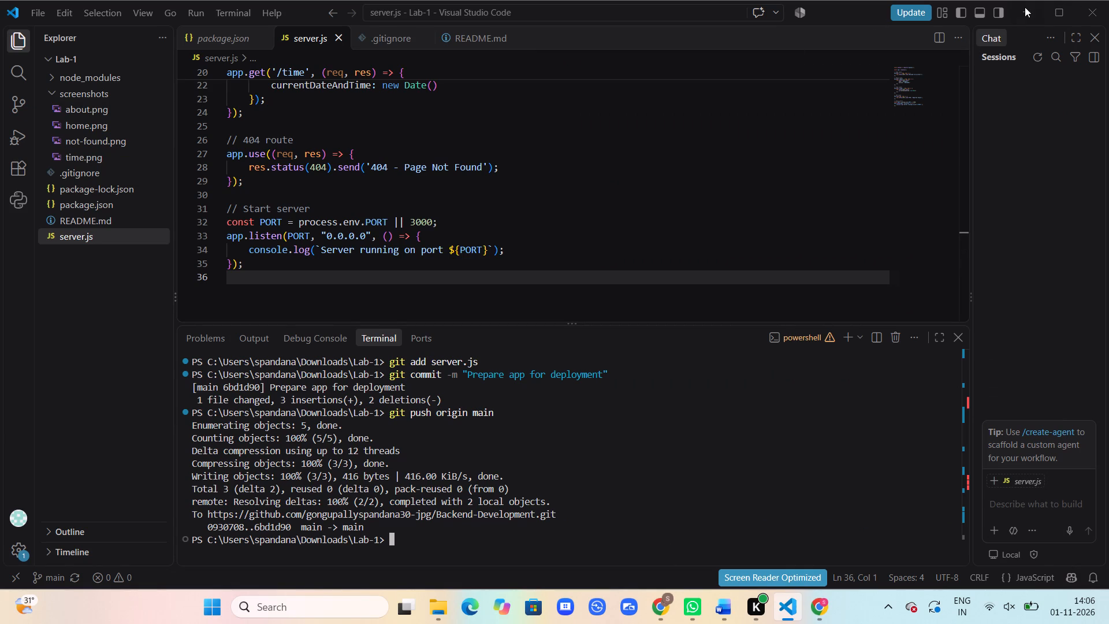
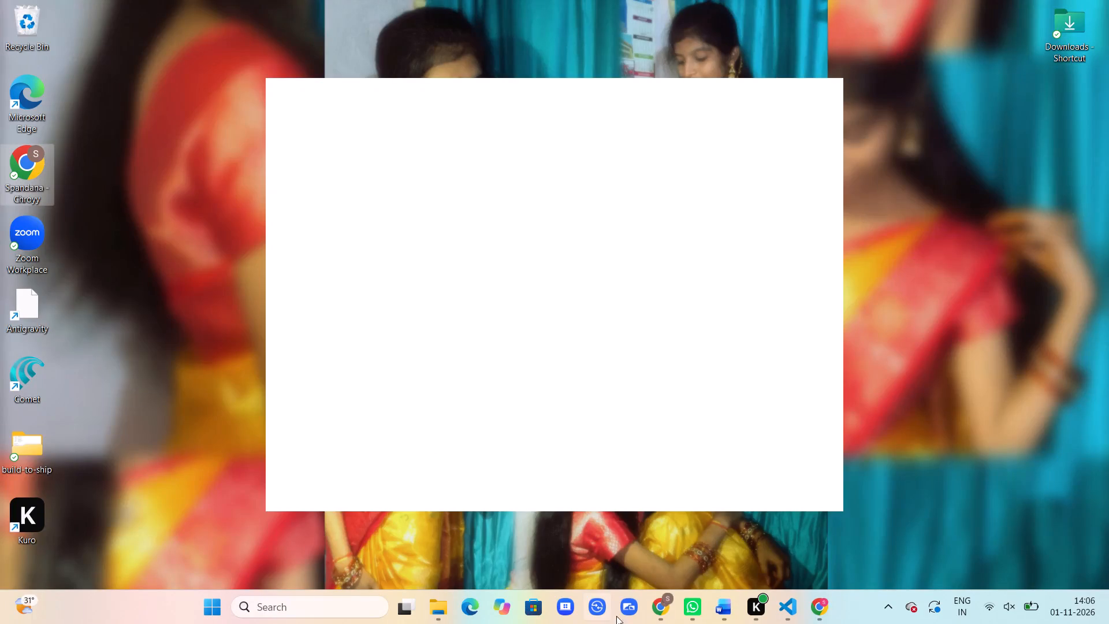
Switch back to the Chrome browser and close the last open tab, the duplicate of the deployed backend page.
left_click(653, 611)
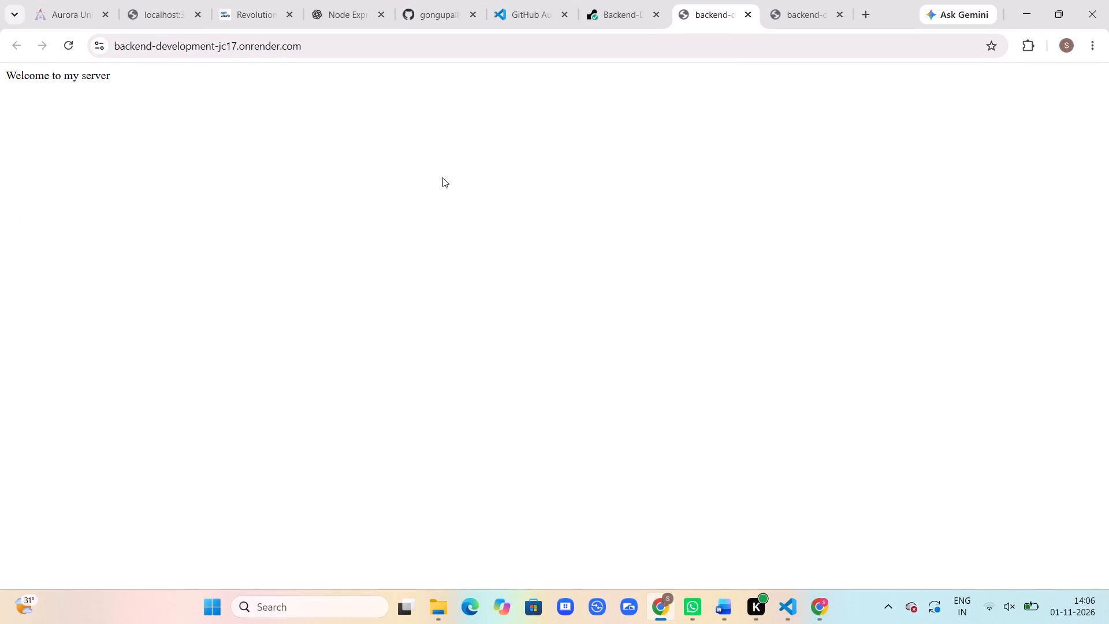
left_click(839, 10)
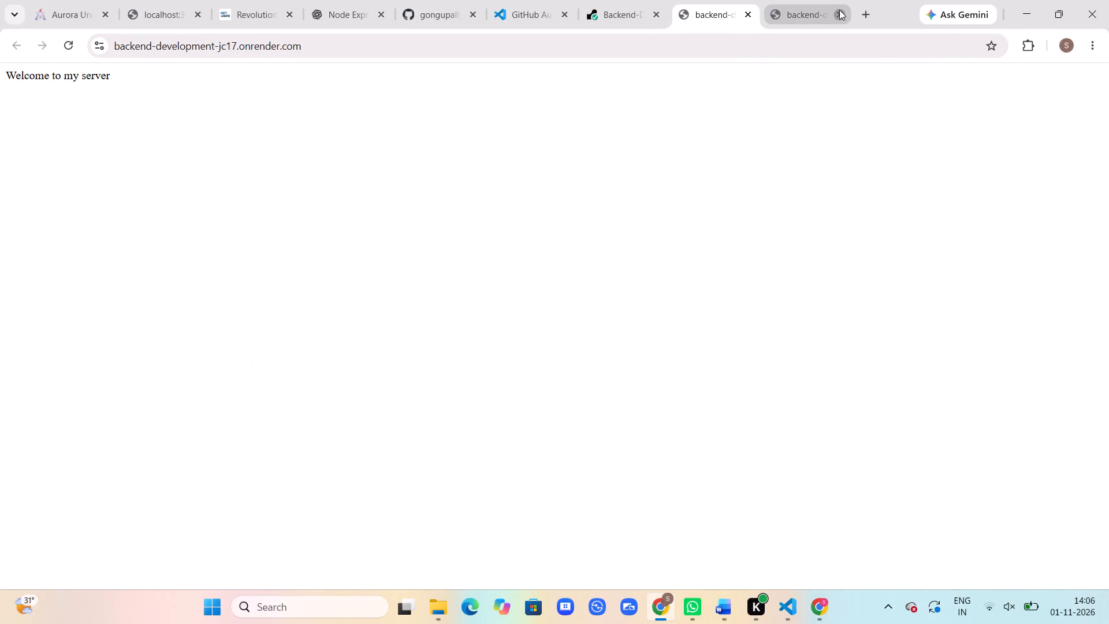
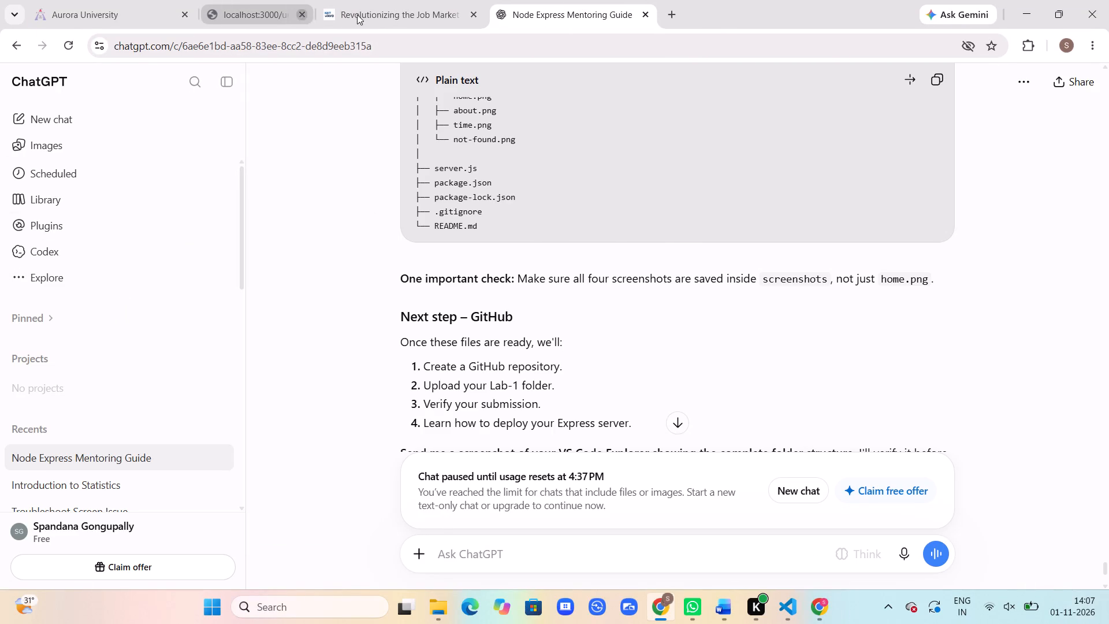
Switch to the Aurora University portal and open the Backend Development Fundamentals assessments.
left_click(136, 0)
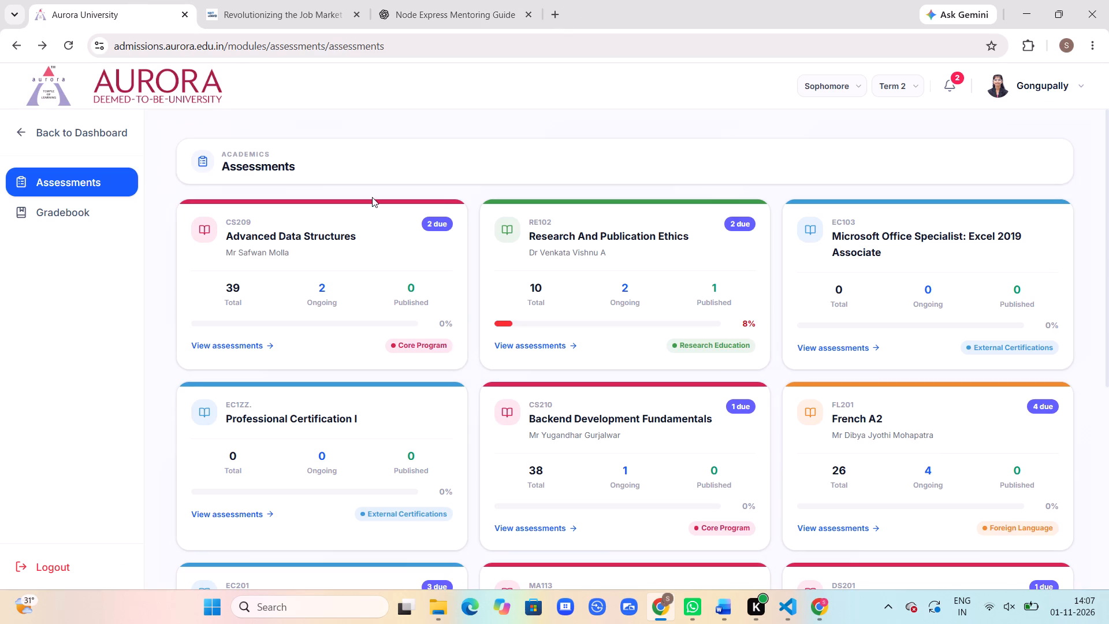
scroll(496, 291, "down", 1)
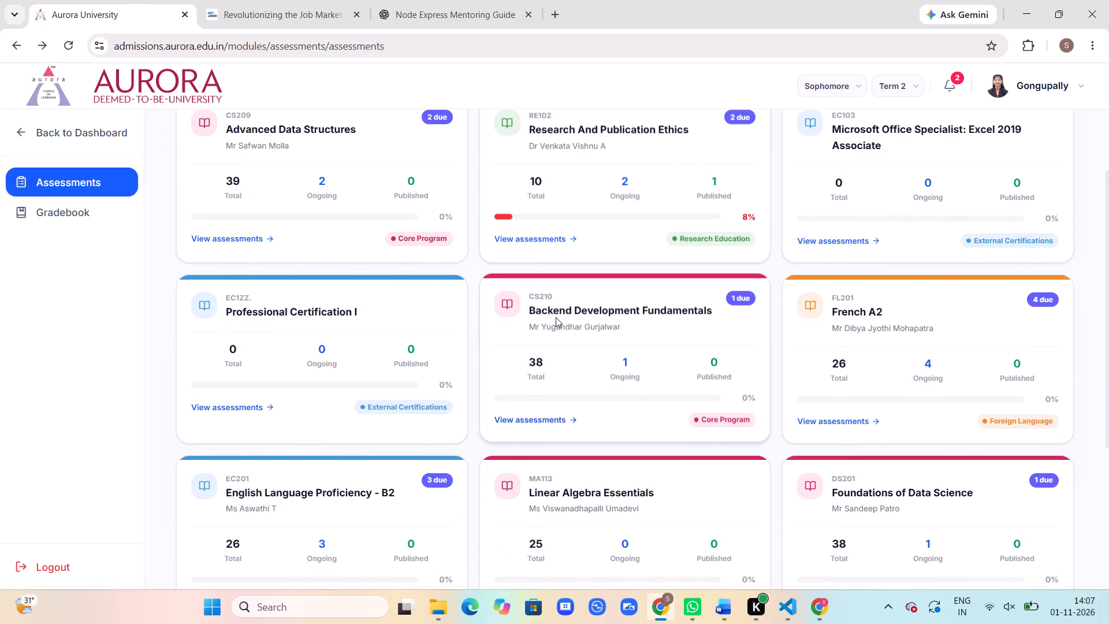
left_click(556, 317)
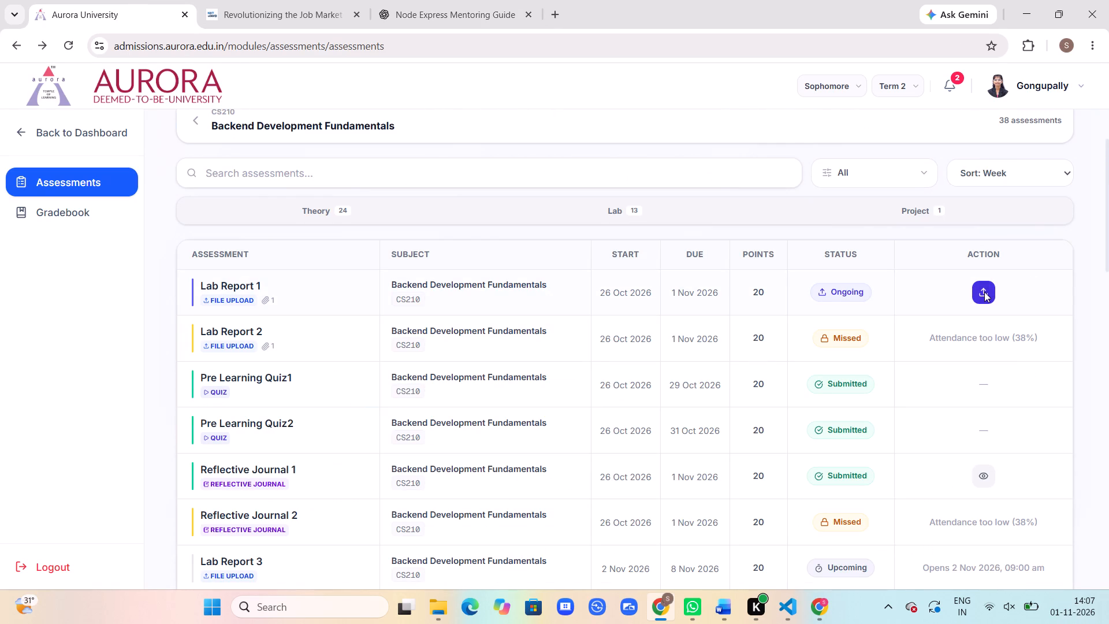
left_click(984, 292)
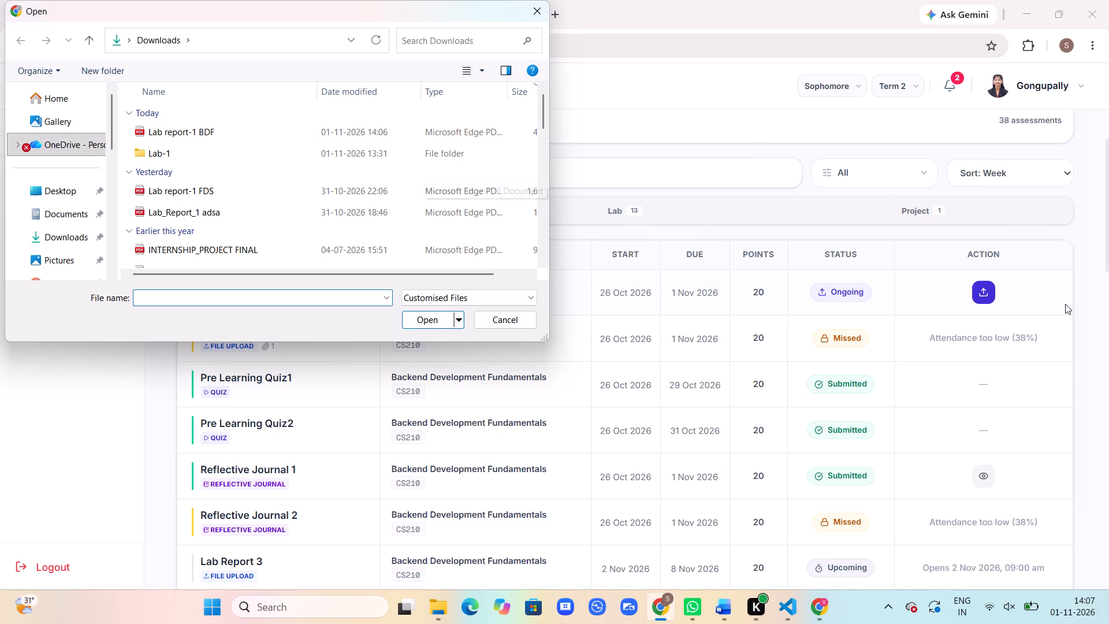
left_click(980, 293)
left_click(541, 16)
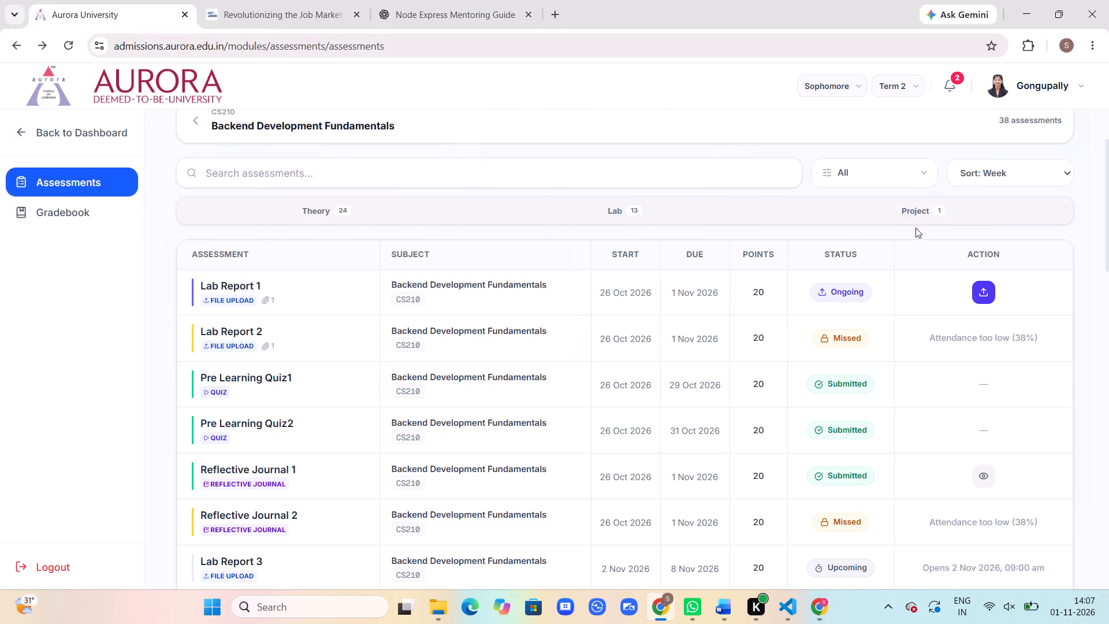
Upload the PDF "Lab report-1 BDF" from Downloads as the submission for Lab Report 1.
left_click(983, 290)
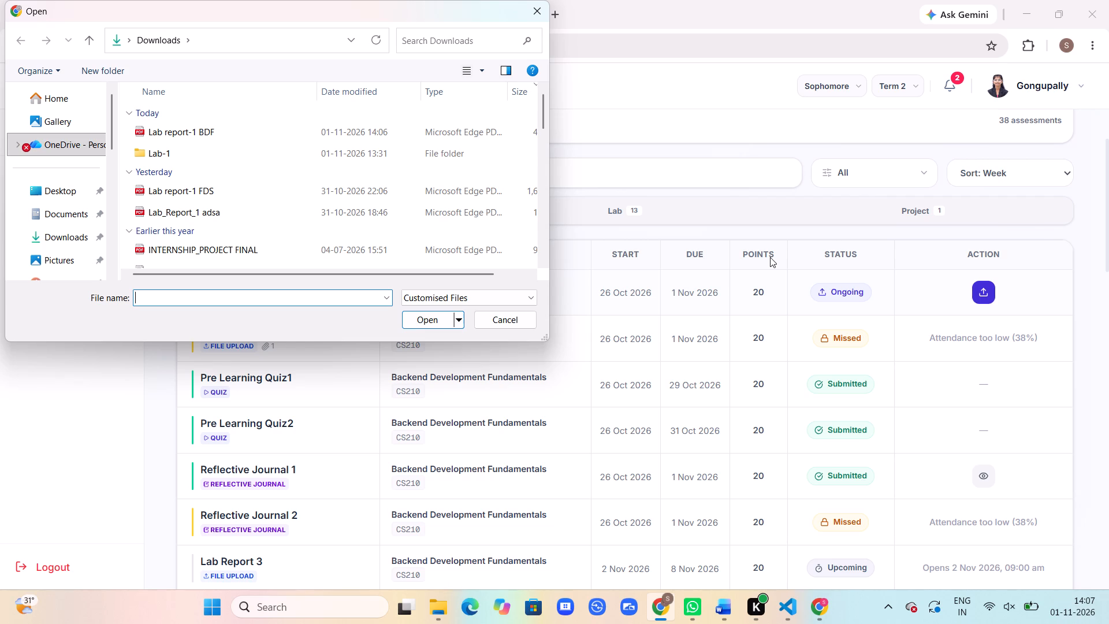
left_click(271, 128)
left_click(415, 313)
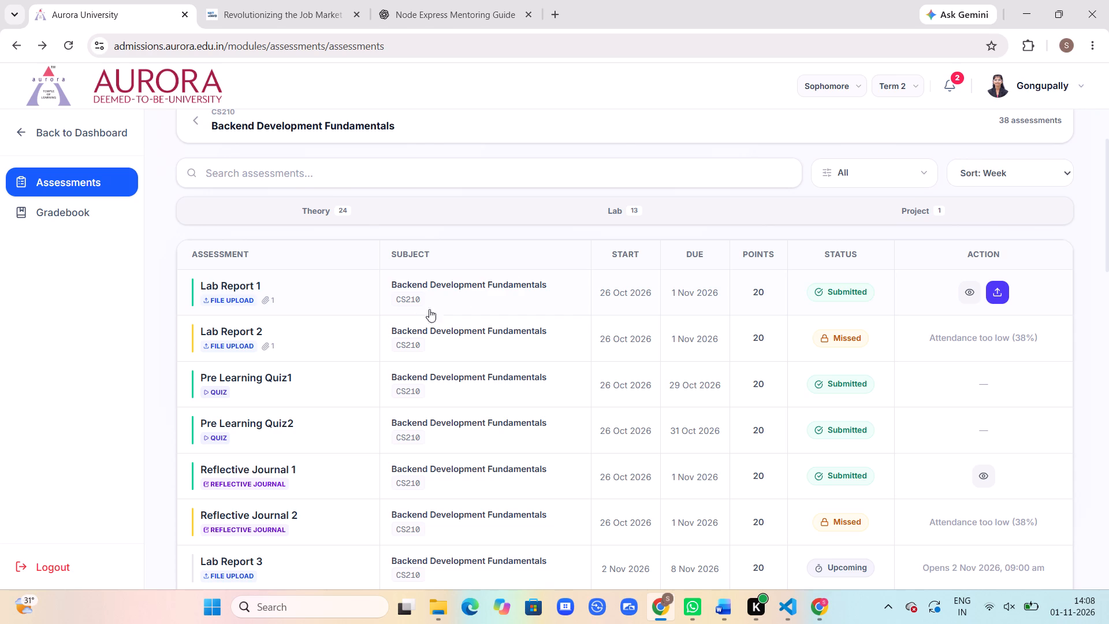
Open the submitted Lab Report 1 file to check its contents.
left_click(968, 289)
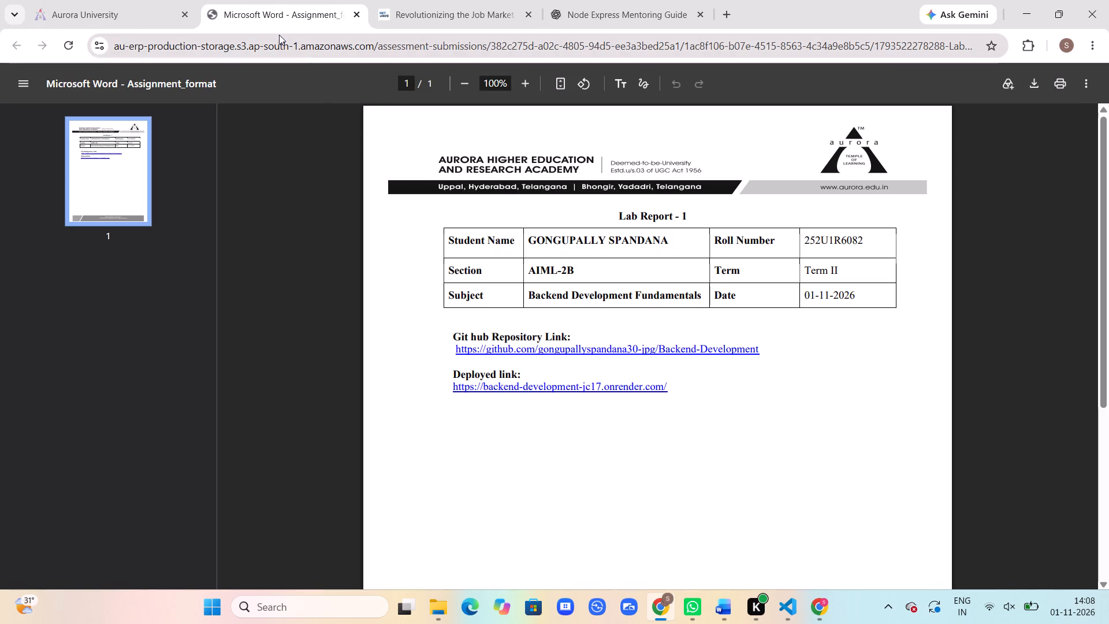
Close the opened Lab Report 1 submission and return from Backend Development Fundamentals to the overview of all subjects' assessments.
left_click(356, 14)
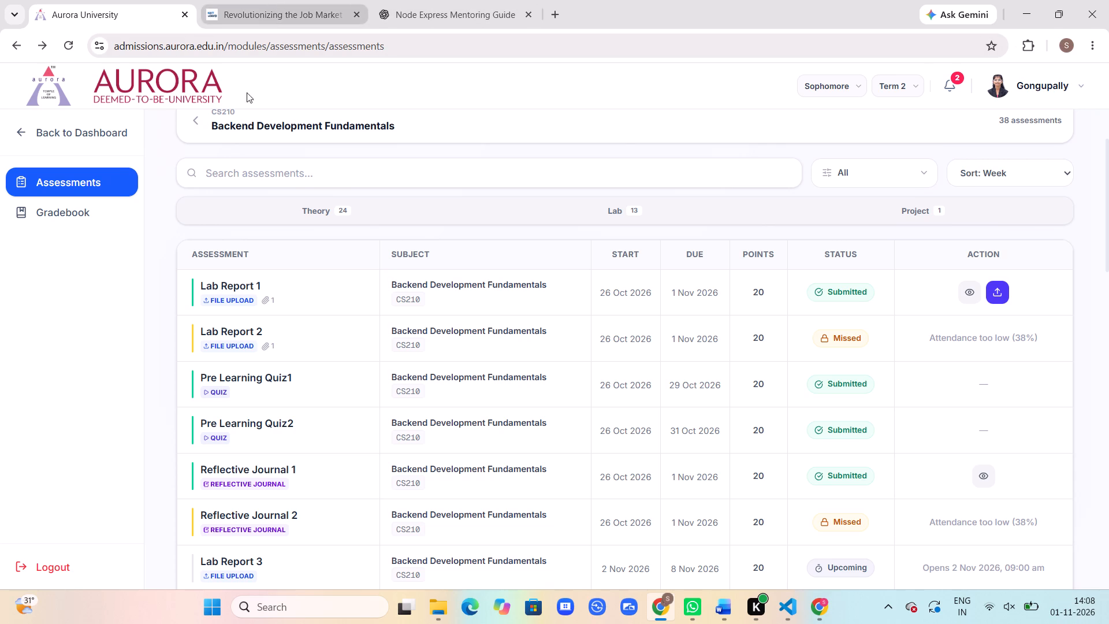
left_click(193, 120)
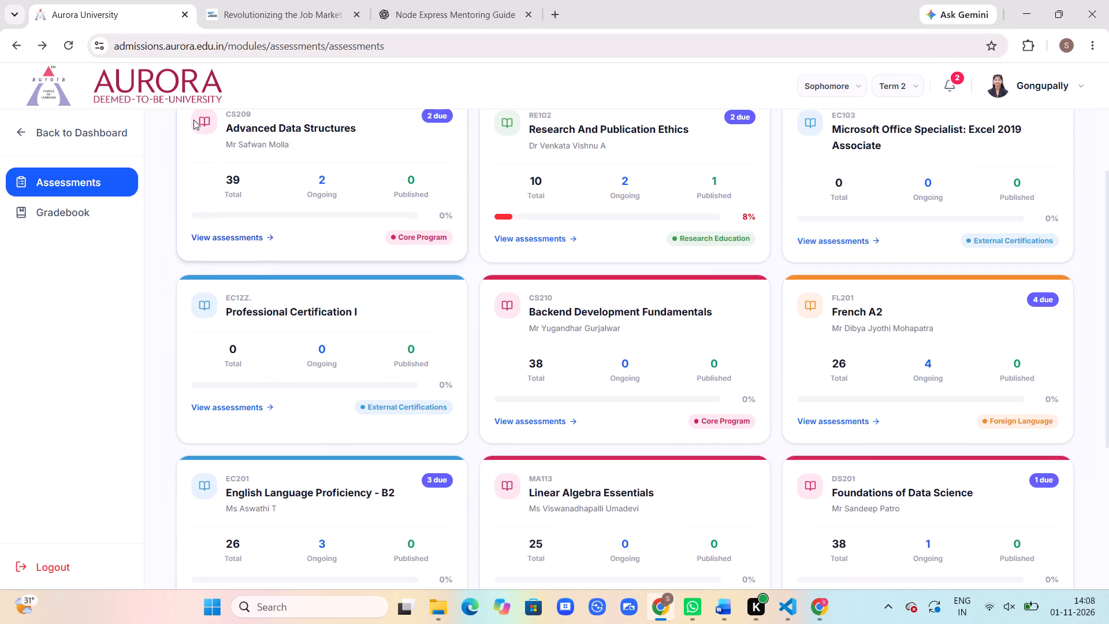